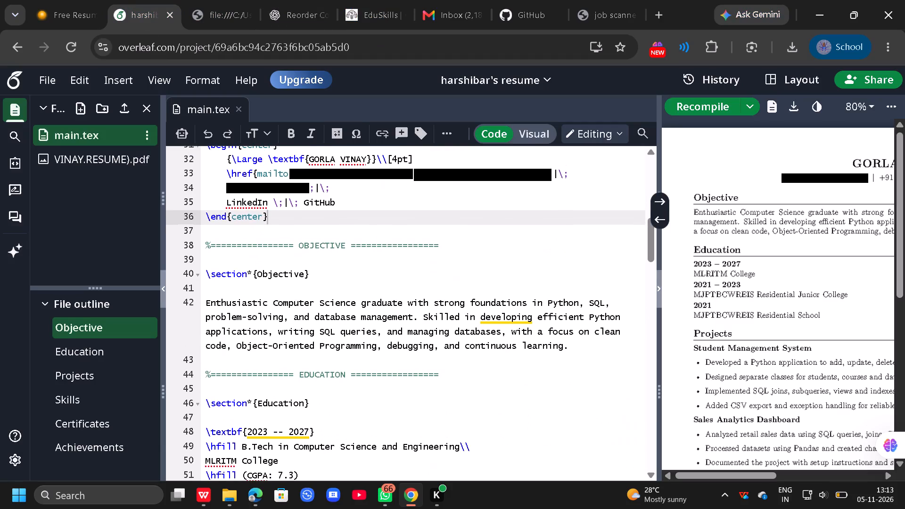
{"action": "scroll", "coordinate": [258, 216], "scroll_direction": "down", "scroll_amount": 1}
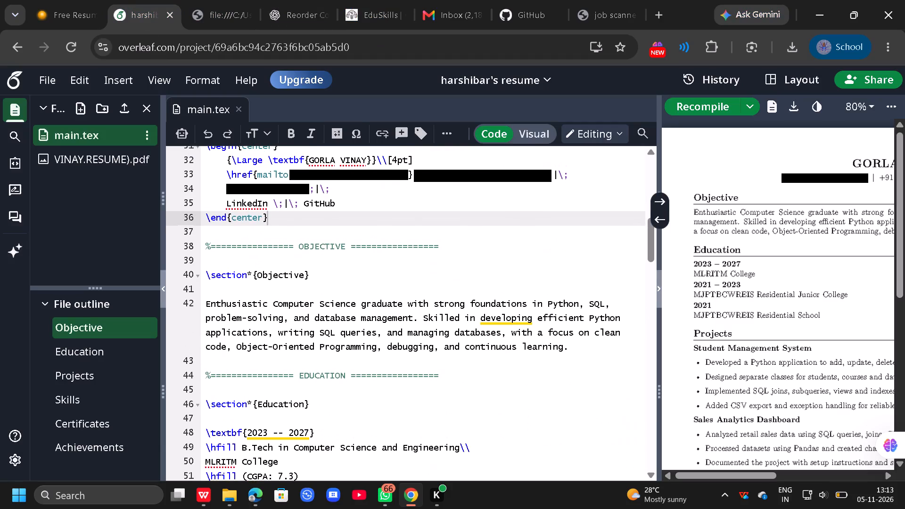
{"action": "scroll", "coordinate": [258, 216], "scroll_direction": "down", "scroll_amount": 1}
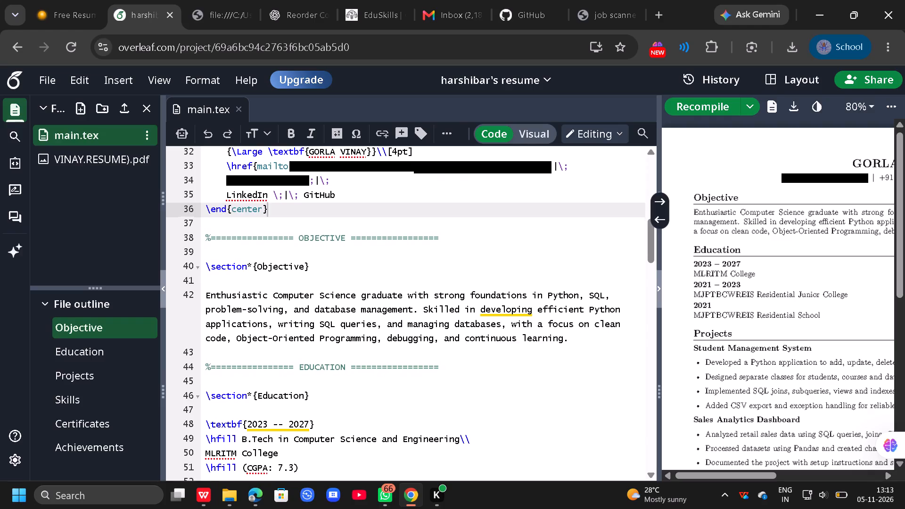
{"action": "scroll", "coordinate": [258, 216], "scroll_direction": "down", "scroll_amount": 3}
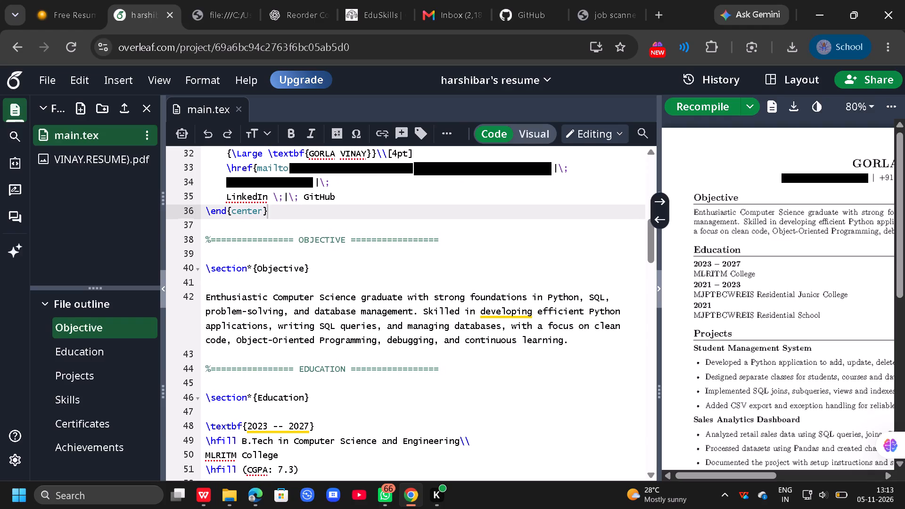
{"action": "scroll", "coordinate": [258, 216], "scroll_direction": "down", "scroll_amount": 2}
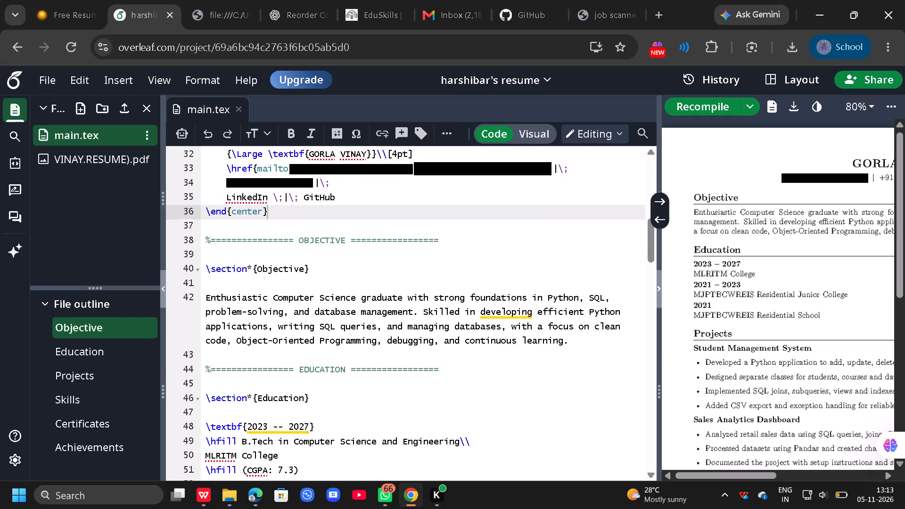
{"action": "scroll", "coordinate": [258, 216], "scroll_direction": "down", "scroll_amount": 3}
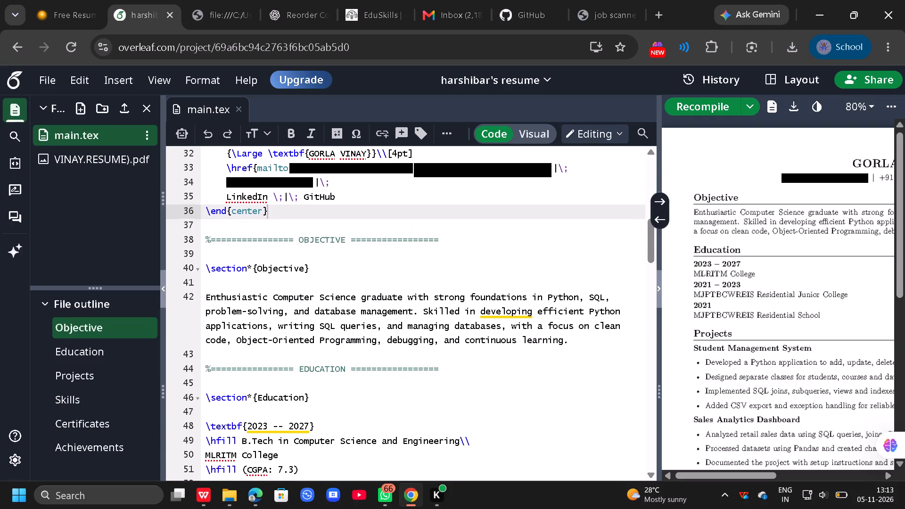
{"action": "scroll", "coordinate": [258, 216], "scroll_direction": "down", "scroll_amount": 2}
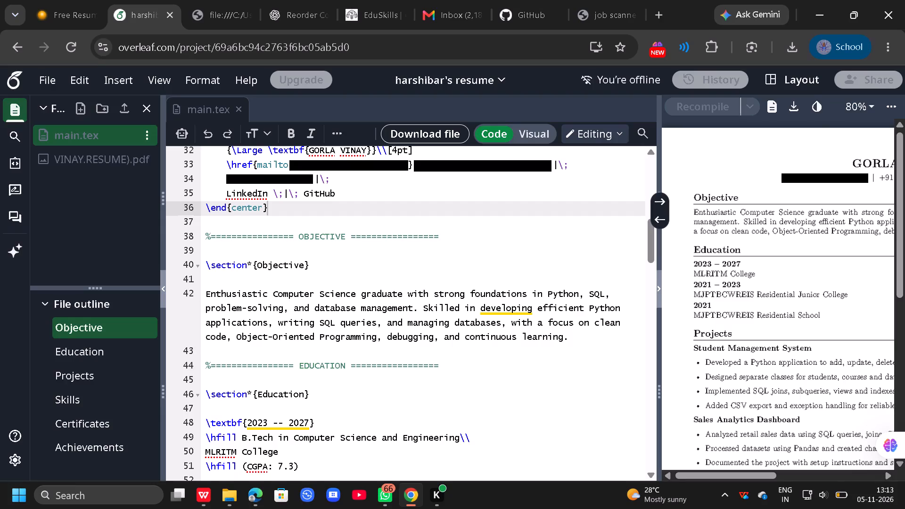
{"action": "scroll", "coordinate": [387, 374], "scroll_direction": "down", "scroll_amount": 1}
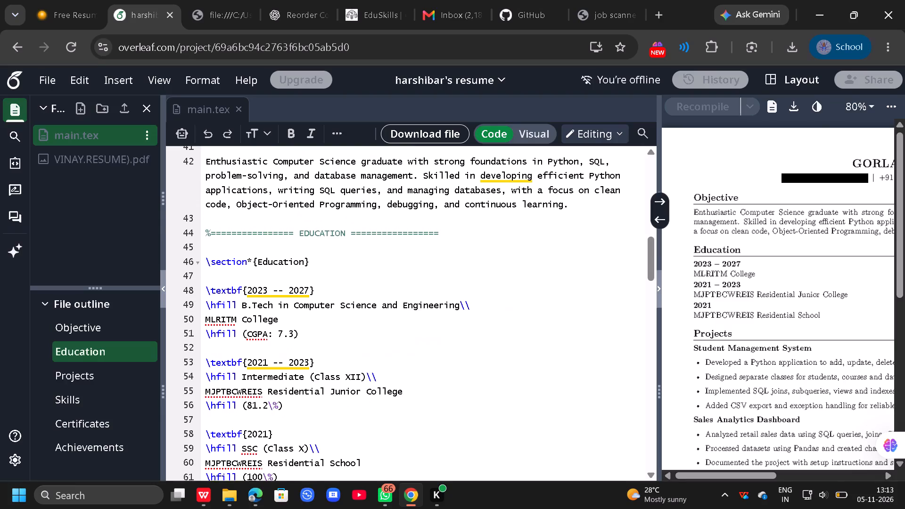
{"action": "scroll", "coordinate": [387, 374], "scroll_direction": "down", "scroll_amount": 1}
{"action": "left_click", "coordinate": [570, 211]}
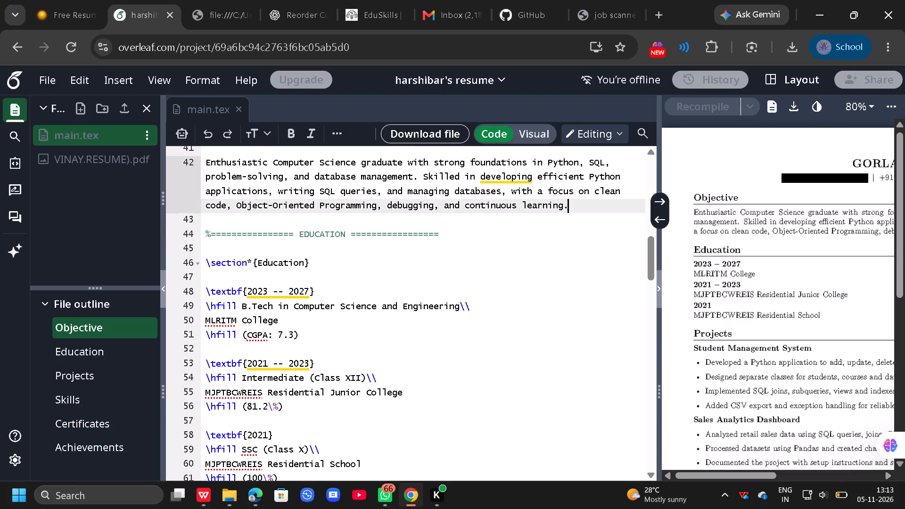
{"action": "key", "text": "Return"}
{"action": "key", "text": "ctrl+v"}
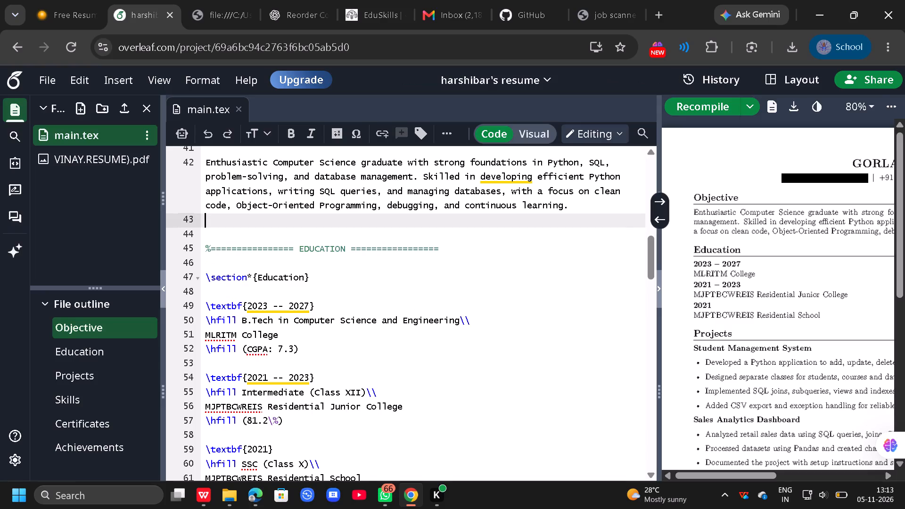
Recompile the resume and check the new WORK EXPERIENCE section in the PDF preview.
{"action": "left_click", "coordinate": [710, 106]}
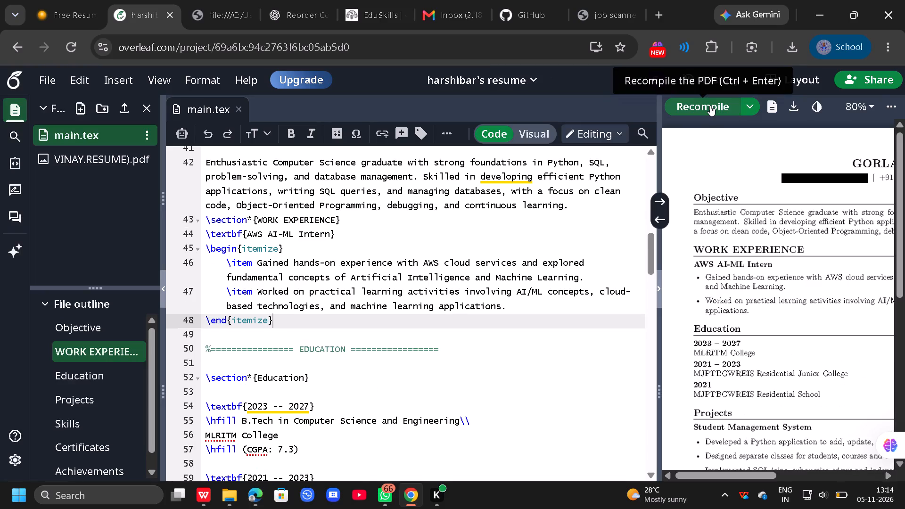
{"action": "scroll", "coordinate": [760, 303], "scroll_direction": "left", "scroll_amount": 2}
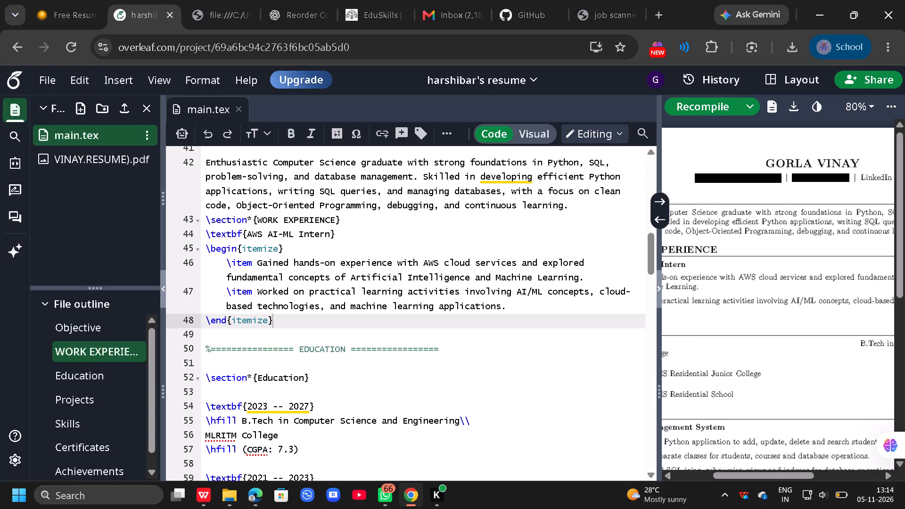
{"action": "scroll", "coordinate": [760, 303], "scroll_direction": "left", "scroll_amount": 4}
{"action": "scroll", "coordinate": [760, 303], "scroll_direction": "right", "scroll_amount": 3}
{"action": "scroll", "coordinate": [760, 303], "scroll_direction": "down", "scroll_amount": 1}
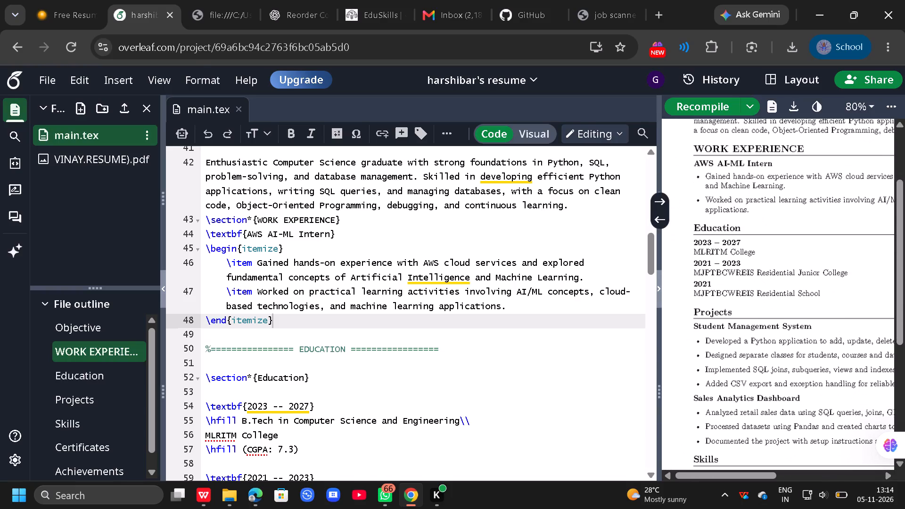
Copy the whole PROJECTS block, from its comment line to the last project's end{itemize}, and paste it between WORK EXPERIENCE and EDUCATION in main.tex.
{"action": "scroll", "coordinate": [760, 303], "scroll_direction": "down", "scroll_amount": 1}
{"action": "scroll", "coordinate": [617, 293], "scroll_direction": "down", "scroll_amount": 1}
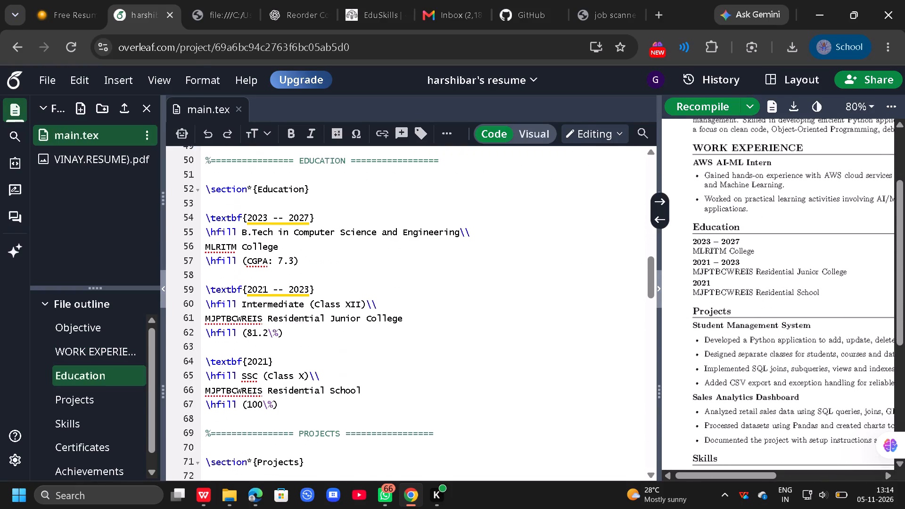
{"action": "scroll", "coordinate": [617, 293], "scroll_direction": "down", "scroll_amount": 1}
{"action": "scroll", "coordinate": [470, 323], "scroll_direction": "down", "scroll_amount": 1}
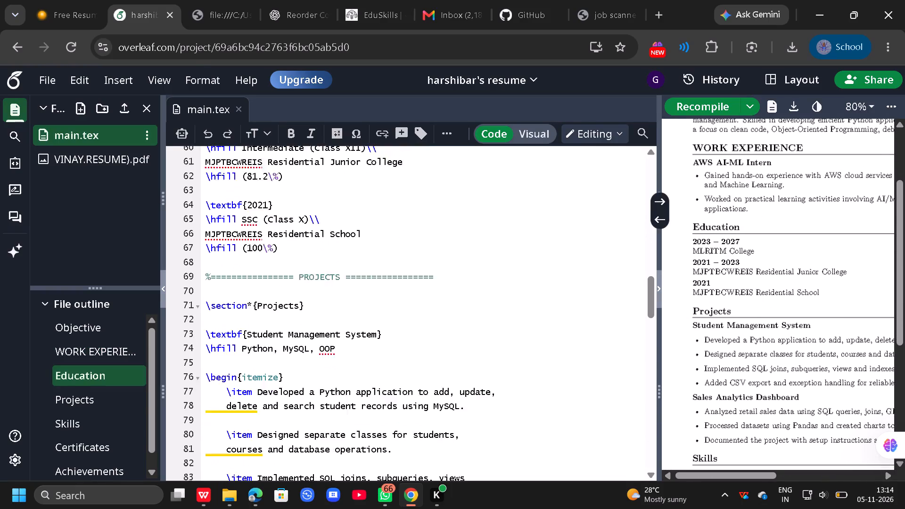
{"action": "scroll", "coordinate": [470, 323], "scroll_direction": "down", "scroll_amount": 1}
{"action": "left_click_drag", "start_coordinate": [204, 240], "coordinate": [341, 448]}
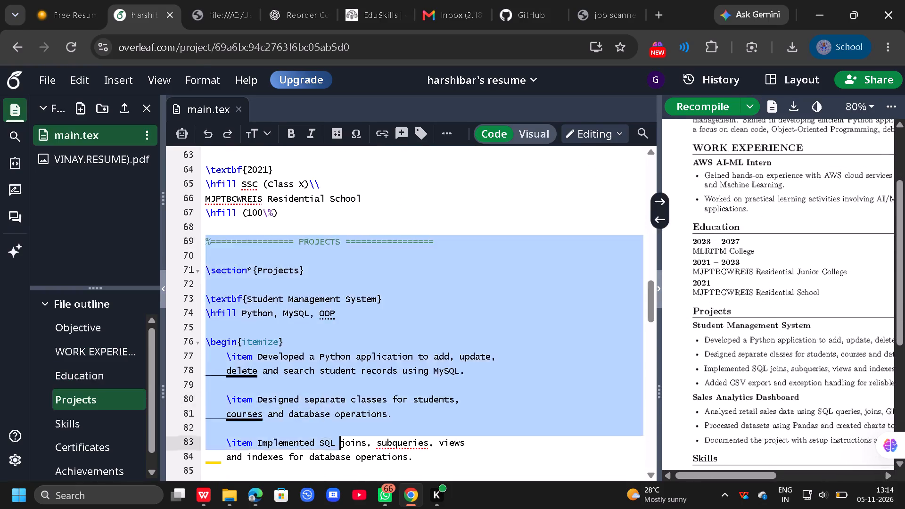
{"action": "left_click_drag", "start_coordinate": [341, 448], "coordinate": [339, 461]}
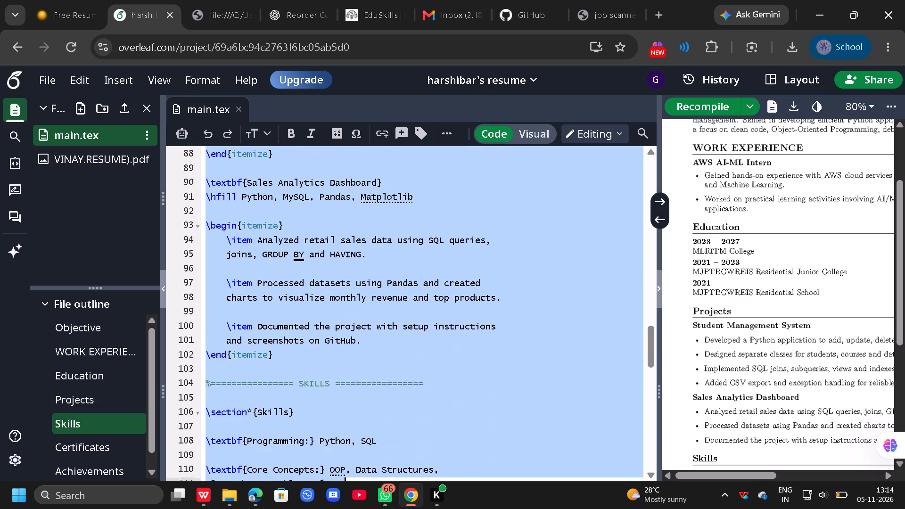
{"action": "left_click_drag", "start_coordinate": [339, 461], "coordinate": [339, 364]}
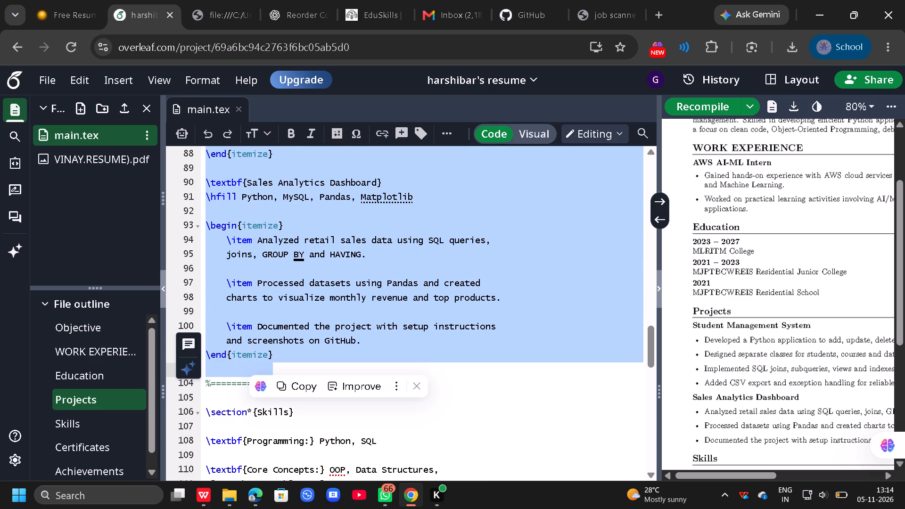
{"action": "key", "text": "ctrl+c"}
{"action": "scroll", "coordinate": [339, 364], "scroll_direction": "up", "scroll_amount": 5}
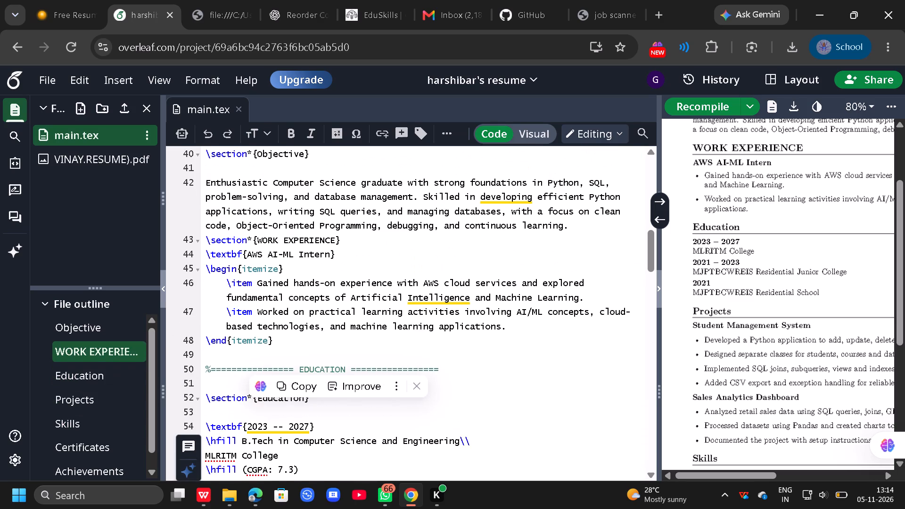
{"action": "scroll", "coordinate": [339, 364], "scroll_direction": "up", "scroll_amount": 1}
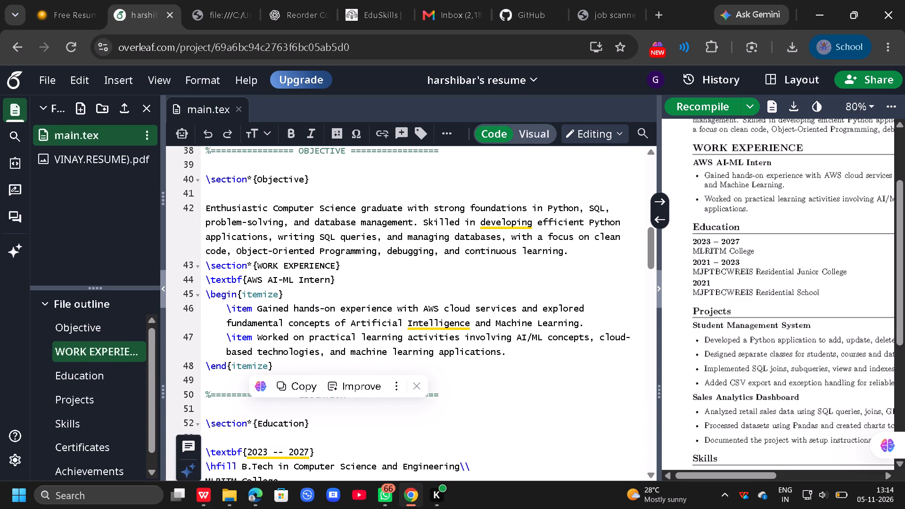
{"action": "scroll", "coordinate": [431, 425], "scroll_direction": "down", "scroll_amount": 1}
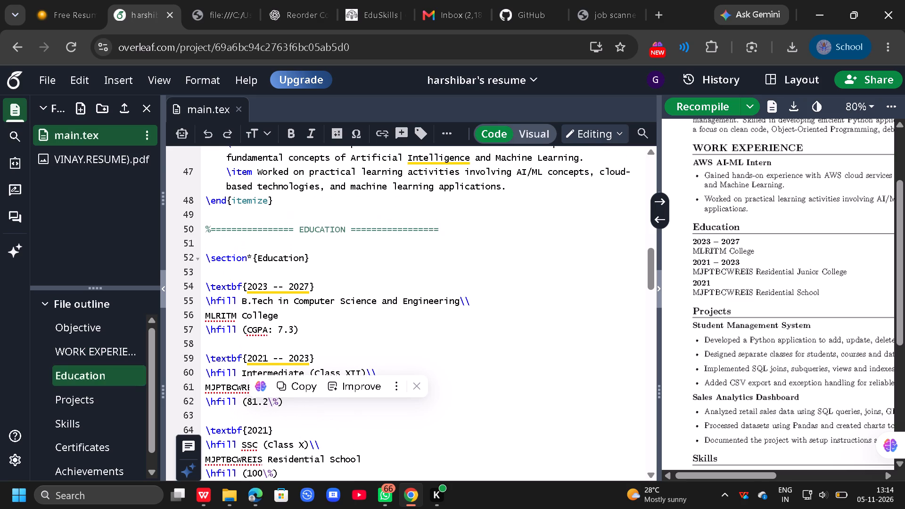
{"action": "scroll", "coordinate": [431, 425], "scroll_direction": "down", "scroll_amount": 1}
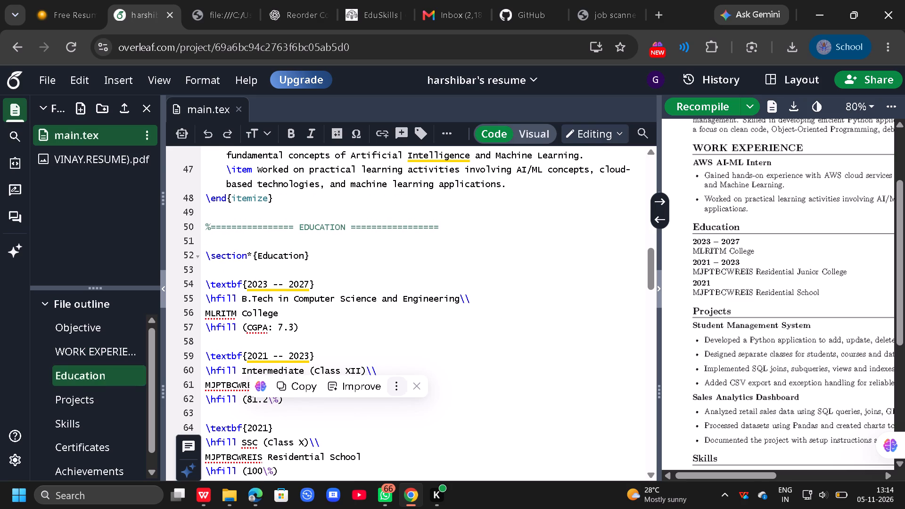
{"action": "left_click", "coordinate": [328, 209]}
{"action": "key", "text": "ctrl+v"}
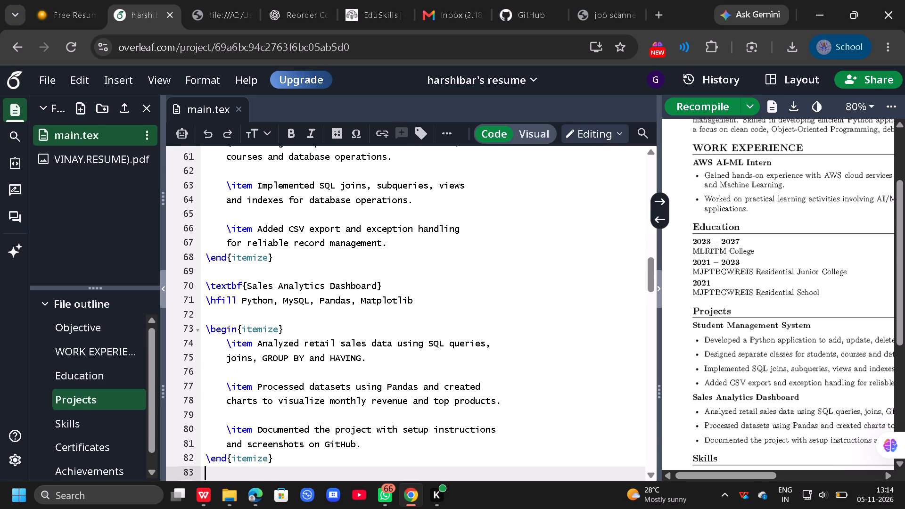
Recompile the resume and check the order of the Projects and Education sections in the PDF preview.
{"action": "left_click", "coordinate": [691, 110]}
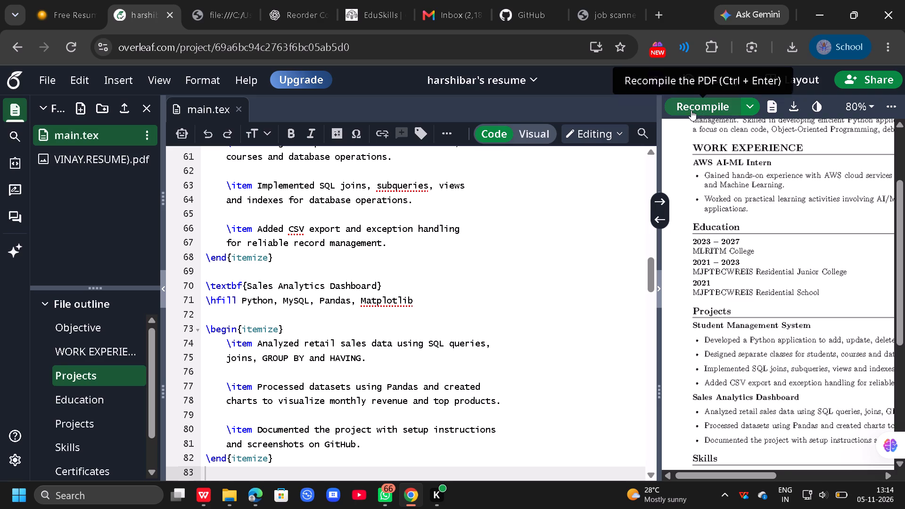
{"action": "scroll", "coordinate": [730, 304], "scroll_direction": "down", "scroll_amount": 1}
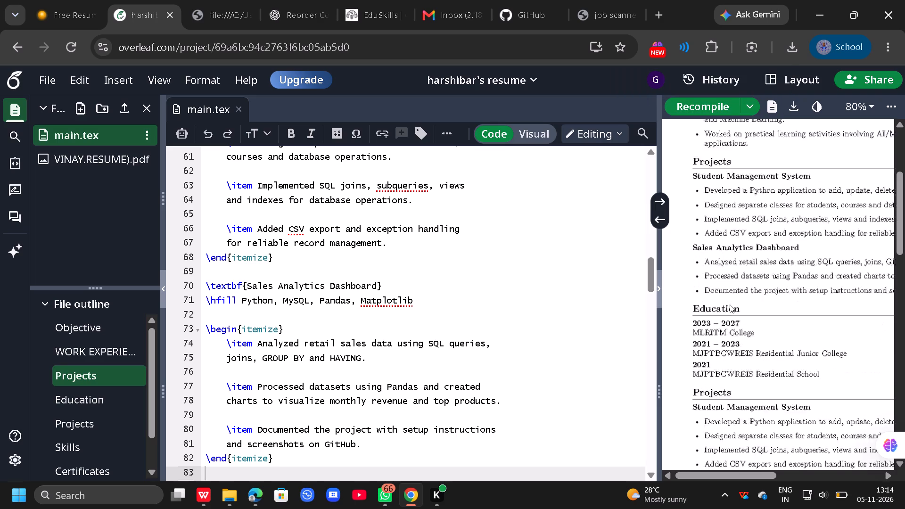
{"action": "scroll", "coordinate": [730, 304], "scroll_direction": "down", "scroll_amount": 3}
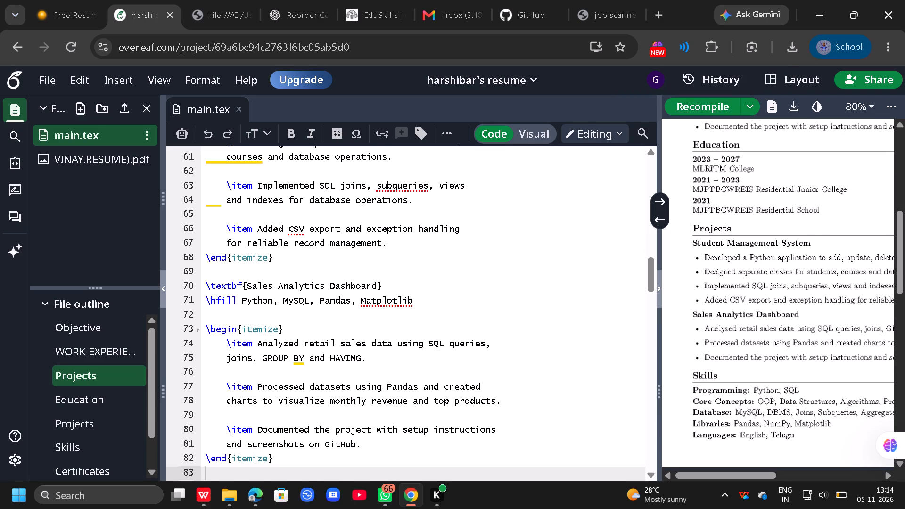
Delete the original Projects section after Education, from \section*{Projects} through the Sales Analytics Dashboard's \end{itemize}, leaving the PROJECTS comment line.
{"action": "scroll", "coordinate": [430, 262], "scroll_direction": "down", "scroll_amount": 8}
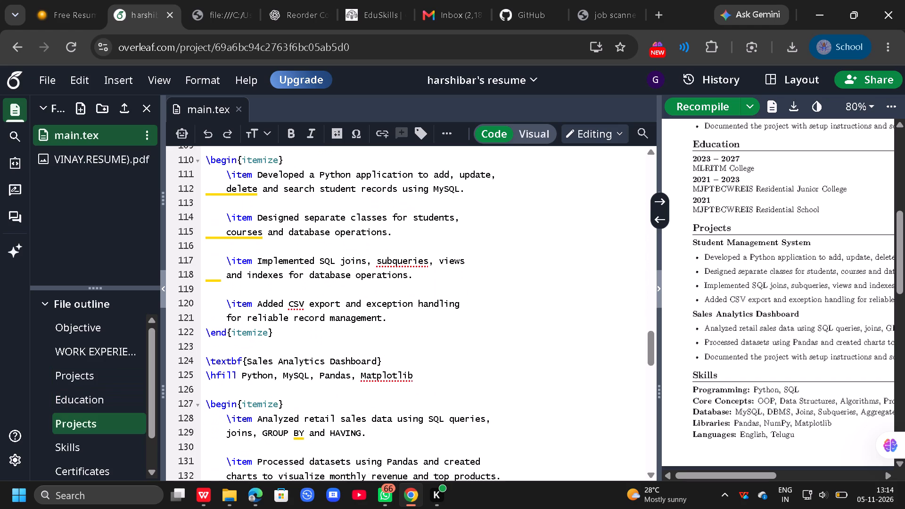
{"action": "scroll", "coordinate": [430, 262], "scroll_direction": "down", "scroll_amount": 1}
{"action": "left_click_drag", "start_coordinate": [280, 414], "coordinate": [227, 385]}
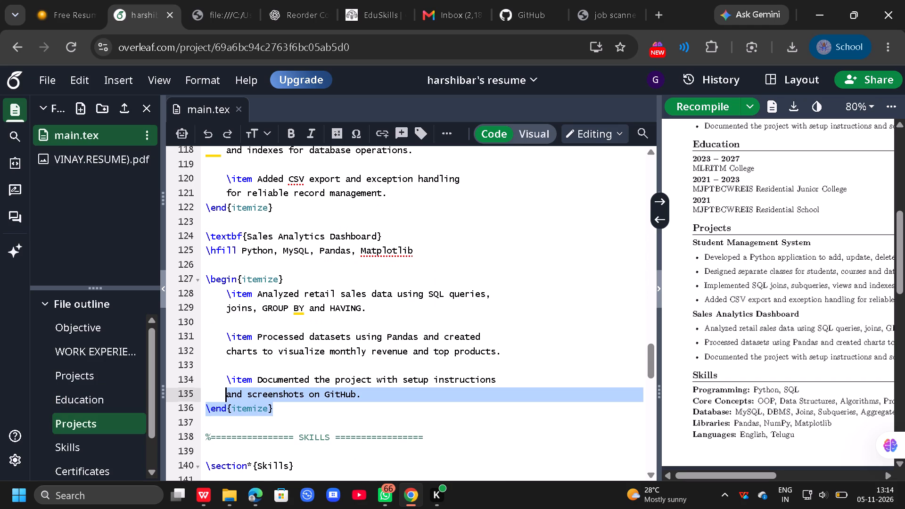
{"action": "left_click_drag", "start_coordinate": [227, 385], "coordinate": [218, 151]}
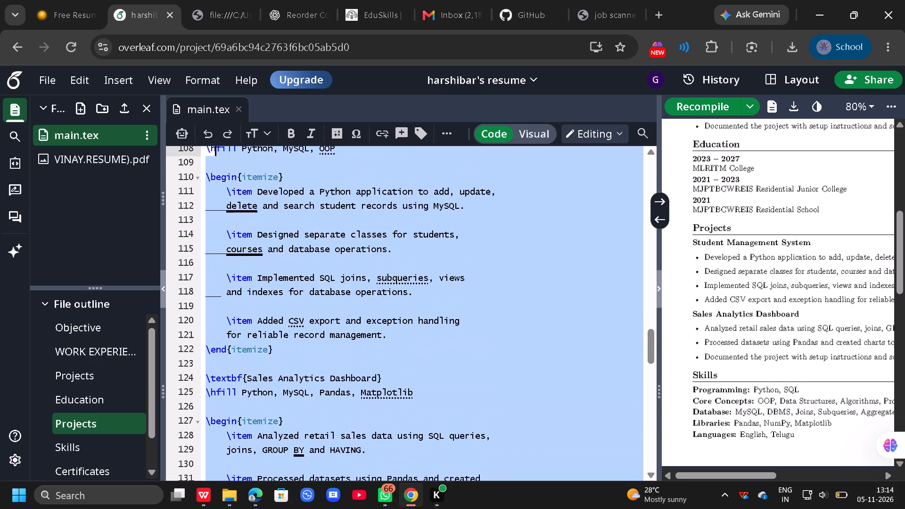
{"action": "left_click_drag", "start_coordinate": [218, 151], "coordinate": [200, 232]}
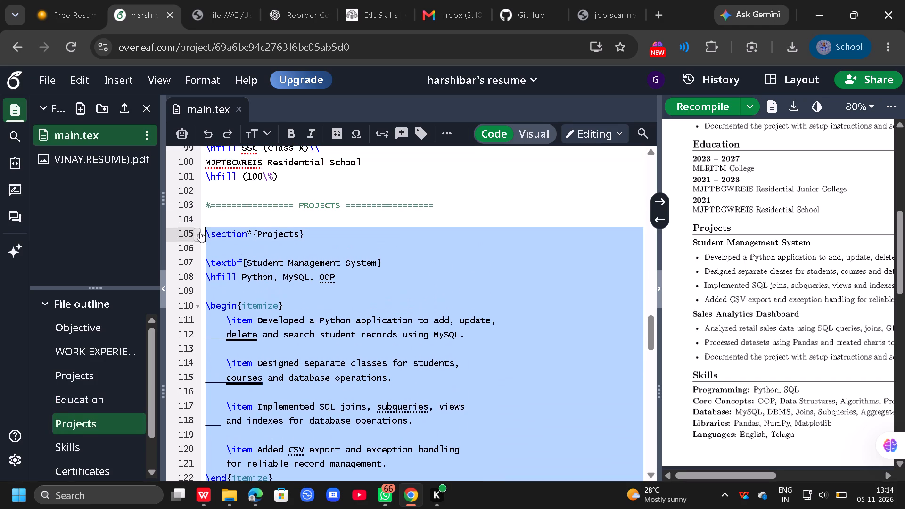
{"action": "left_click_drag", "start_coordinate": [200, 232], "coordinate": [206, 234]}
{"action": "key", "text": "Delete"}
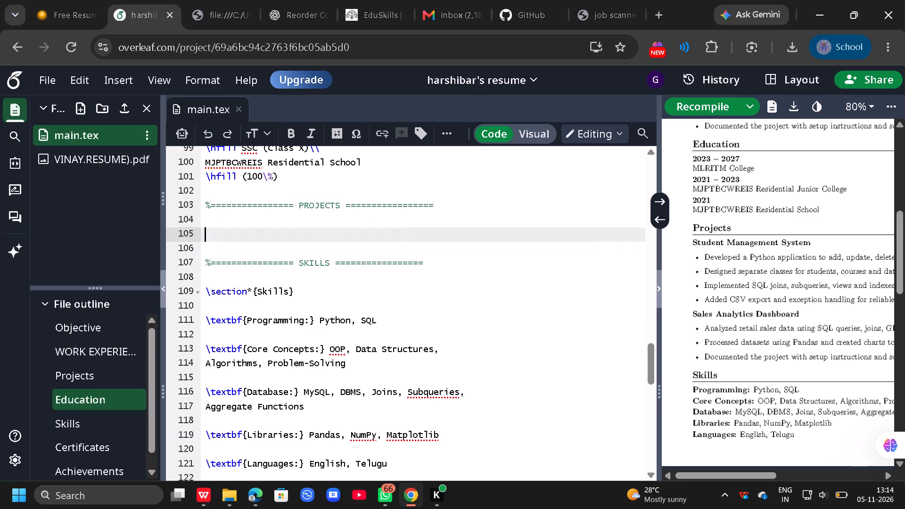
Recompile the resume and review the sections from Projects down to Achievements in the PDF preview.
{"action": "scroll", "coordinate": [338, 342], "scroll_direction": "down", "scroll_amount": 1}
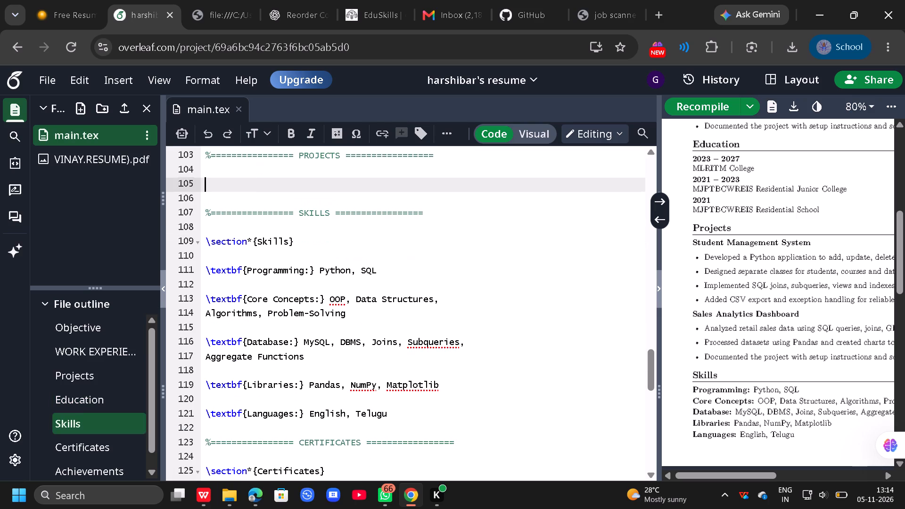
{"action": "scroll", "coordinate": [338, 342], "scroll_direction": "down", "scroll_amount": 1}
{"action": "scroll", "coordinate": [820, 360], "scroll_direction": "left", "scroll_amount": 1}
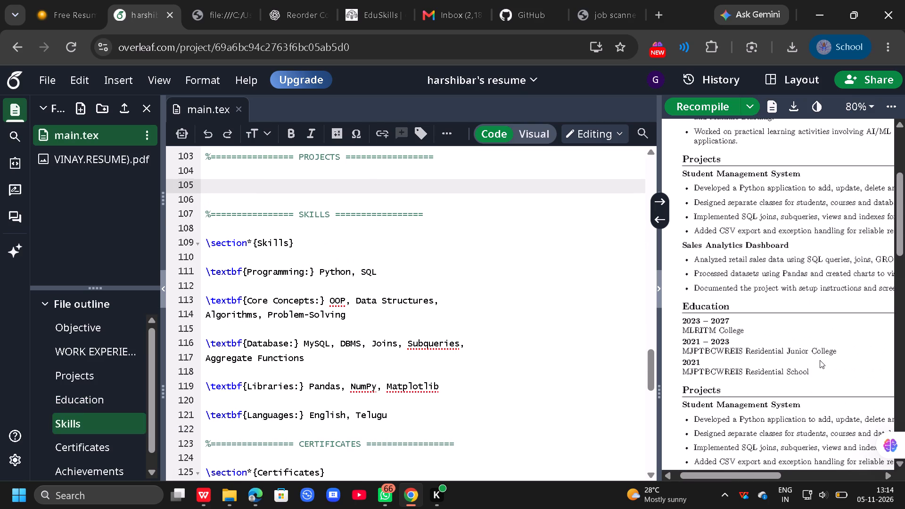
{"action": "scroll", "coordinate": [820, 360], "scroll_direction": "left", "scroll_amount": 1}
{"action": "scroll", "coordinate": [820, 360], "scroll_direction": "down", "scroll_amount": 1}
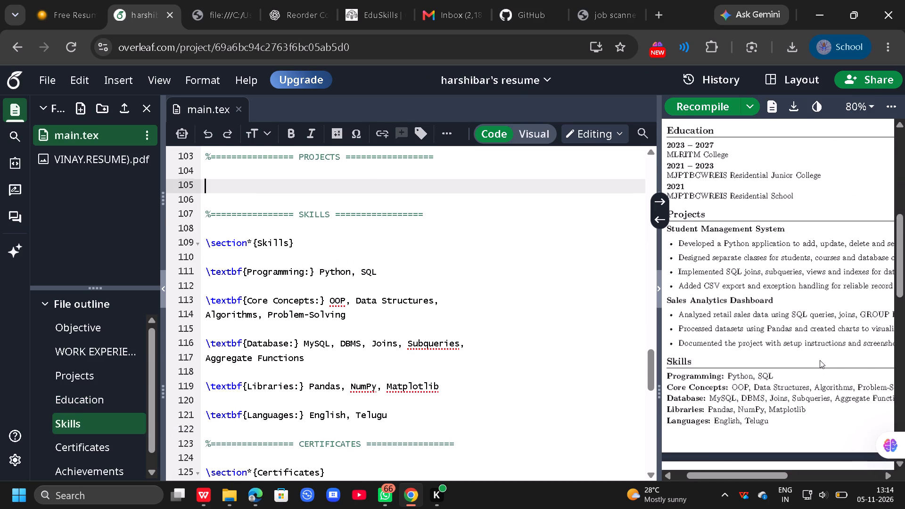
{"action": "scroll", "coordinate": [820, 360], "scroll_direction": "down", "scroll_amount": 2}
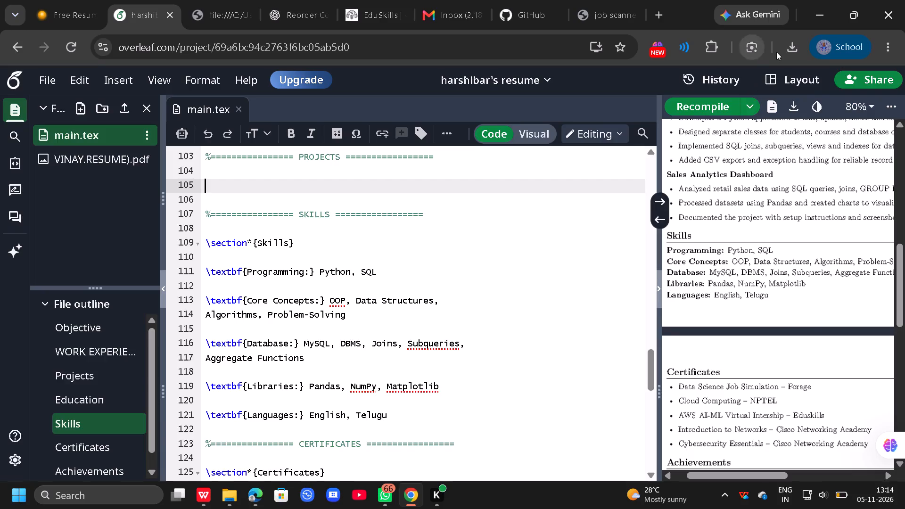
{"action": "left_click", "coordinate": [716, 112]}
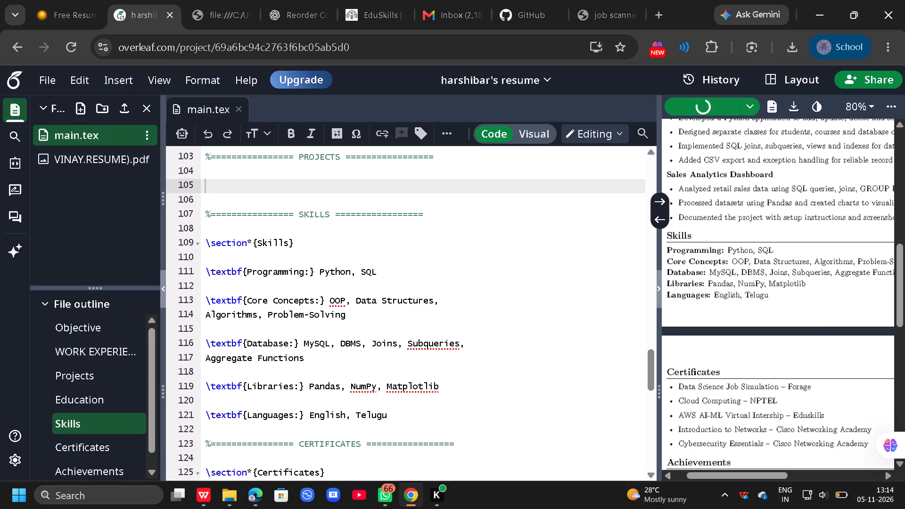
{"action": "scroll", "coordinate": [737, 288], "scroll_direction": "right", "scroll_amount": 1}
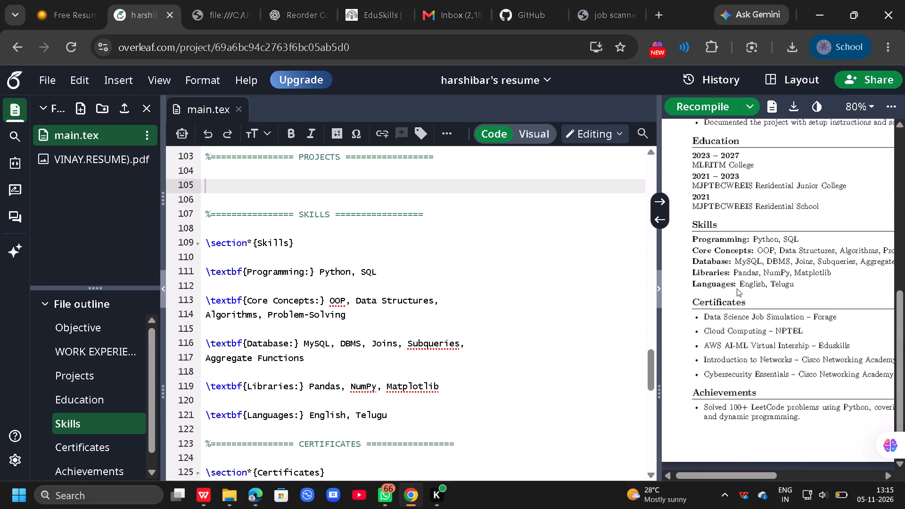
{"action": "scroll", "coordinate": [737, 288], "scroll_direction": "right", "scroll_amount": 1}
{"action": "scroll", "coordinate": [737, 288], "scroll_direction": "up", "scroll_amount": 6}
{"action": "scroll", "coordinate": [737, 288], "scroll_direction": "down", "scroll_amount": 2}
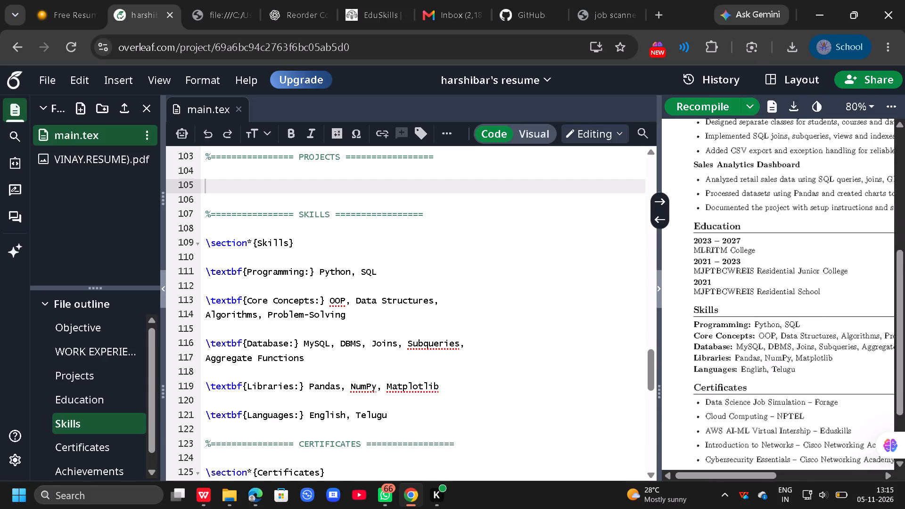
{"action": "scroll", "coordinate": [737, 288], "scroll_direction": "down", "scroll_amount": 3}
{"action": "scroll", "coordinate": [741, 397], "scroll_direction": "down", "scroll_amount": 1}
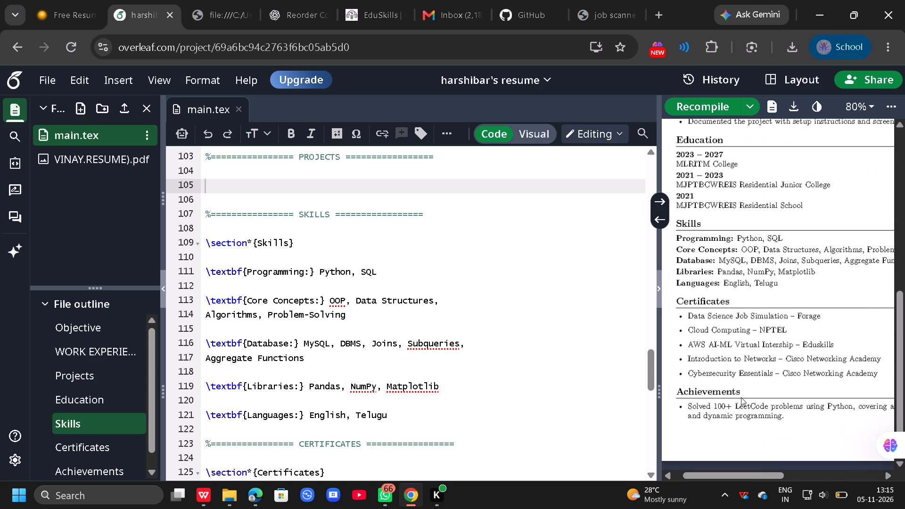
Delete the "AWS AI-ML Virtual Intership -- Eduskills" item from the Certificates list in main.tex.
{"action": "scroll", "coordinate": [478, 384], "scroll_direction": "down", "scroll_amount": 1}
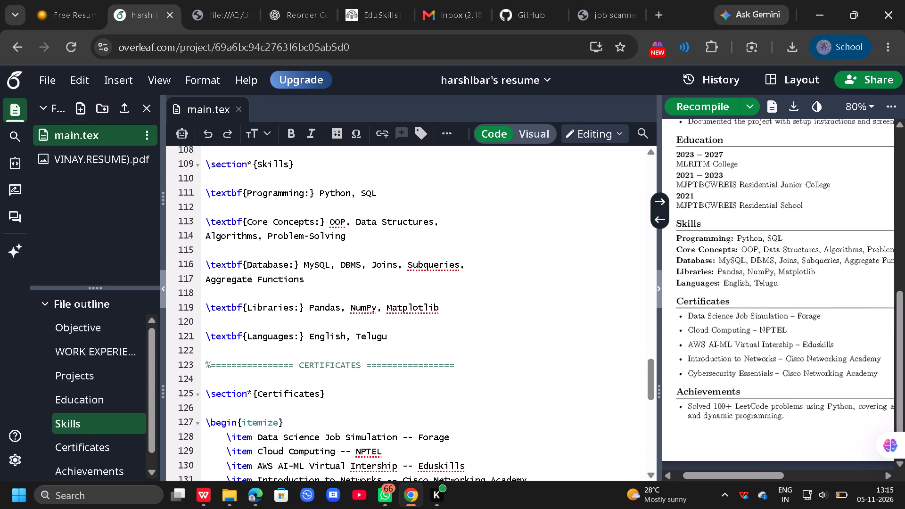
{"action": "scroll", "coordinate": [387, 307], "scroll_direction": "down", "scroll_amount": 10}
{"action": "scroll", "coordinate": [387, 307], "scroll_direction": "up", "scroll_amount": 7}
{"action": "scroll", "coordinate": [387, 307], "scroll_direction": "down", "scroll_amount": 6}
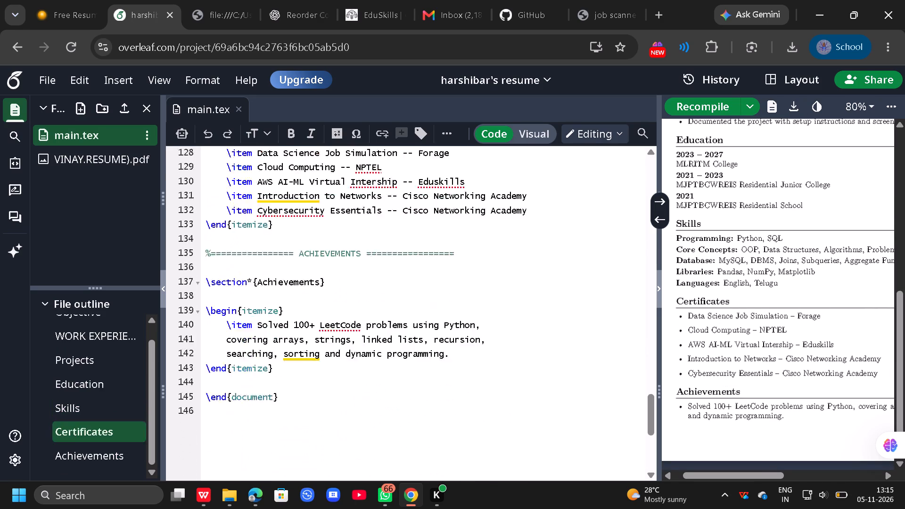
{"action": "scroll", "coordinate": [387, 307], "scroll_direction": "up", "scroll_amount": 2}
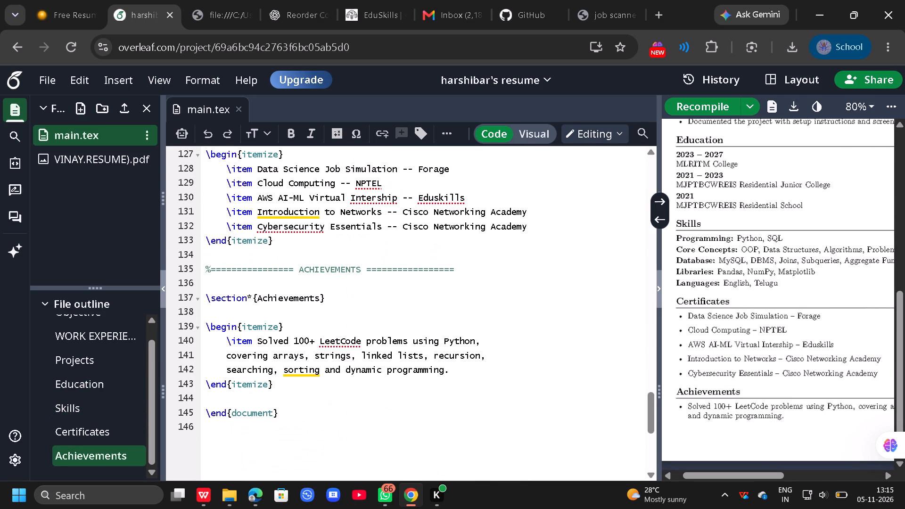
{"action": "left_click_drag", "start_coordinate": [472, 199], "coordinate": [228, 200]}
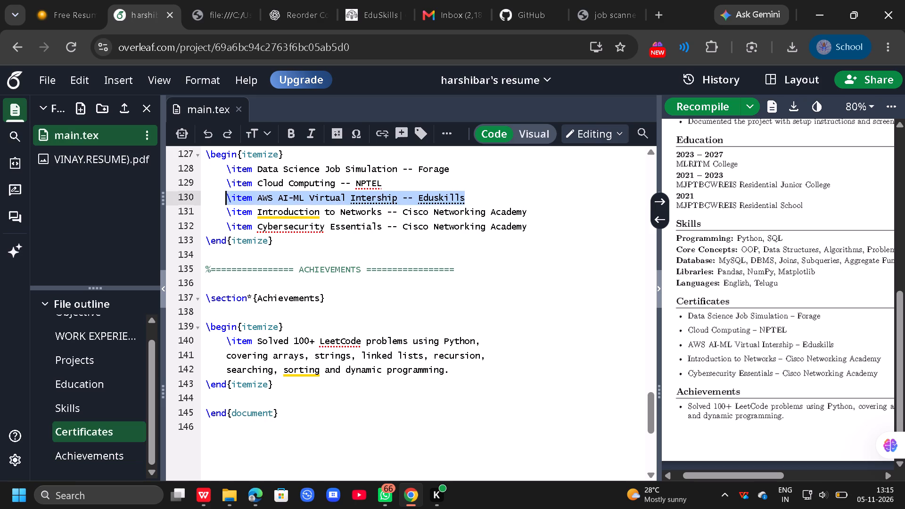
{"action": "left_click_drag", "start_coordinate": [228, 200], "coordinate": [230, 197]}
{"action": "key", "text": "Delete"}
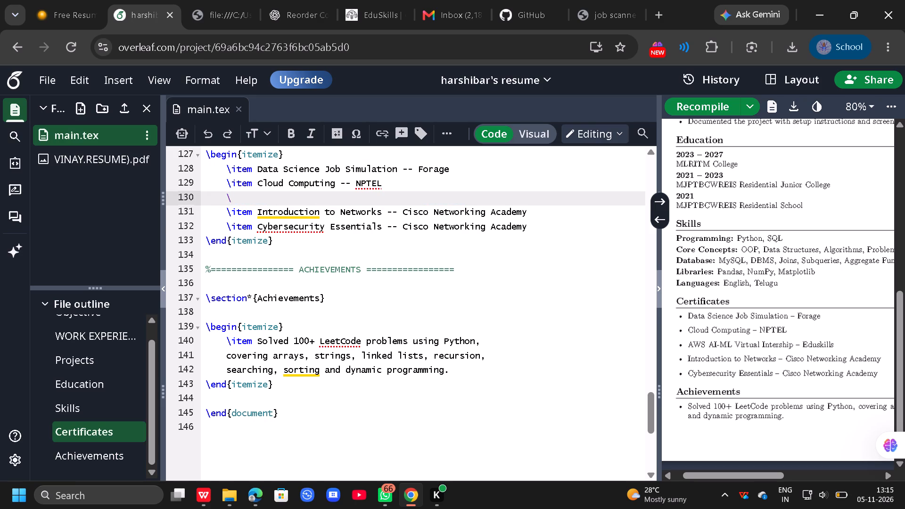
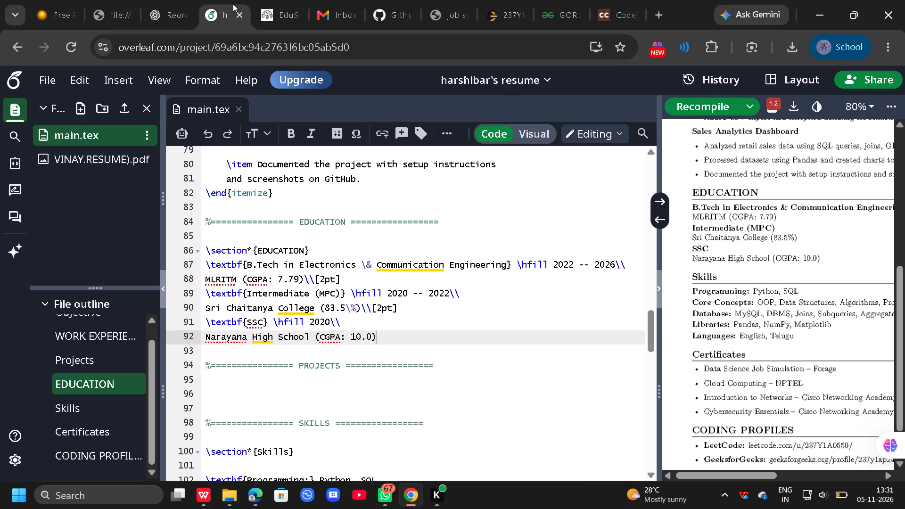
{"action": "left_click_drag", "start_coordinate": [277, 294], "coordinate": [218, 262]}
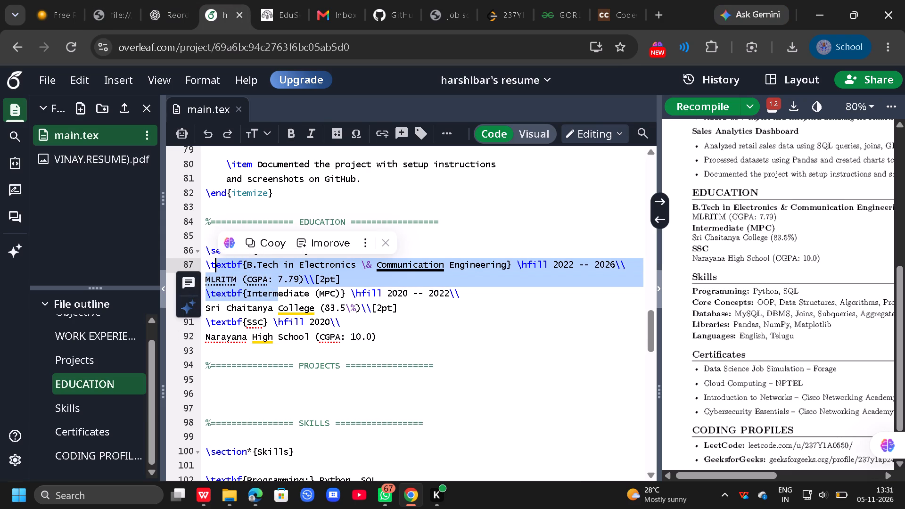
{"action": "key", "text": "ctrl+z"}
{"action": "left_click", "coordinate": [437, 342]}
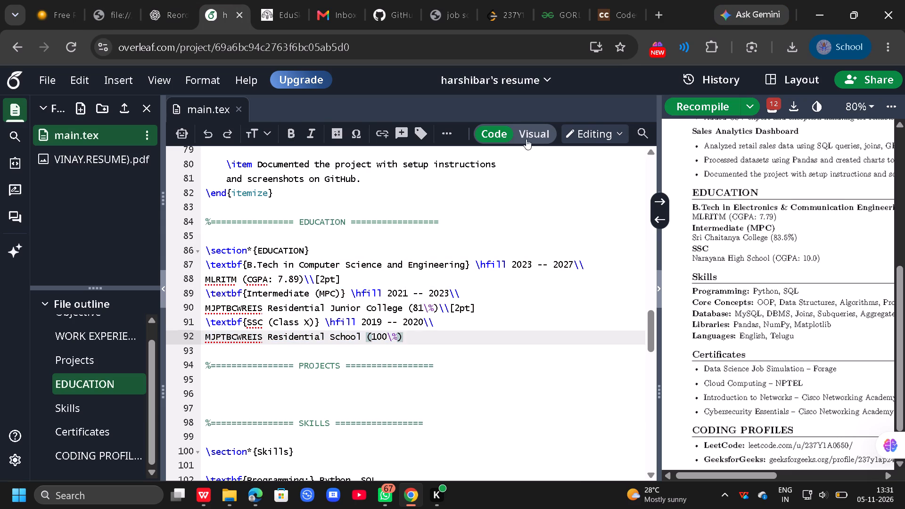
{"action": "left_click", "coordinate": [684, 107]}
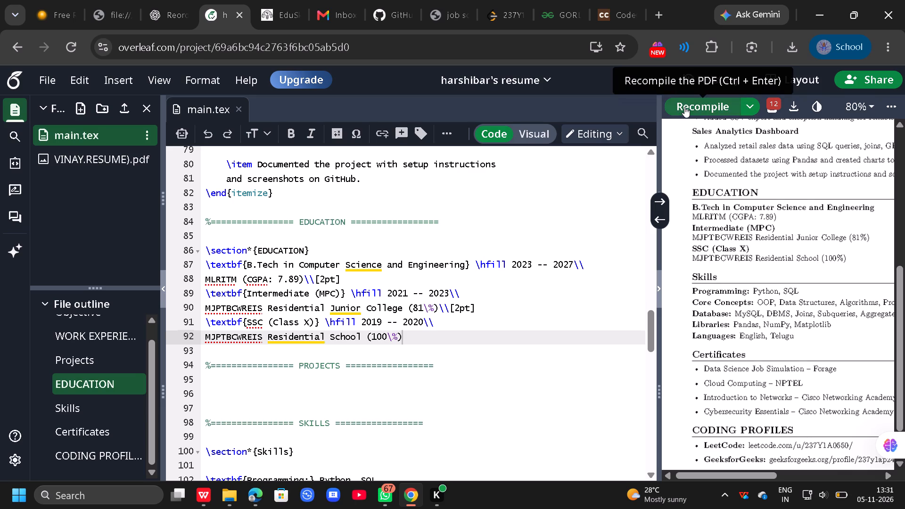
{"action": "scroll", "coordinate": [743, 236], "scroll_direction": "left", "scroll_amount": 3}
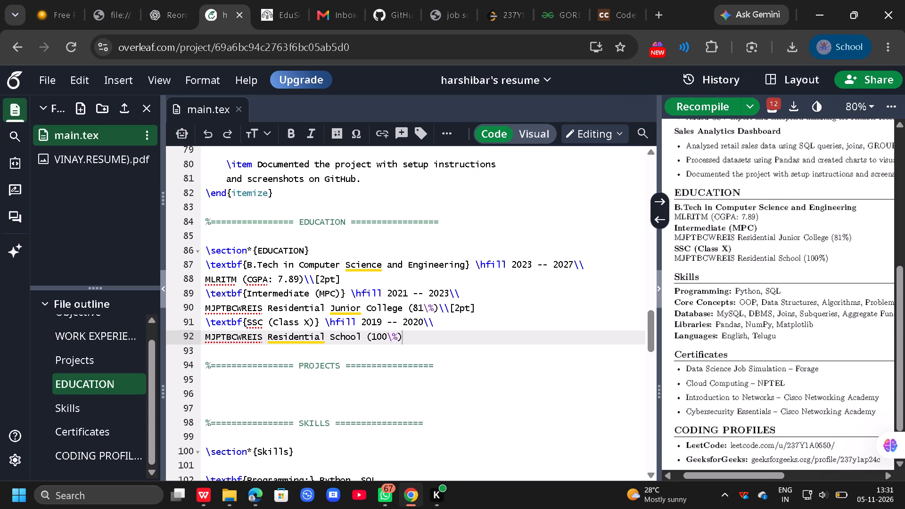
{"action": "scroll", "coordinate": [743, 236], "scroll_direction": "left", "scroll_amount": 3}
{"action": "scroll", "coordinate": [743, 236], "scroll_direction": "right", "scroll_amount": 6}
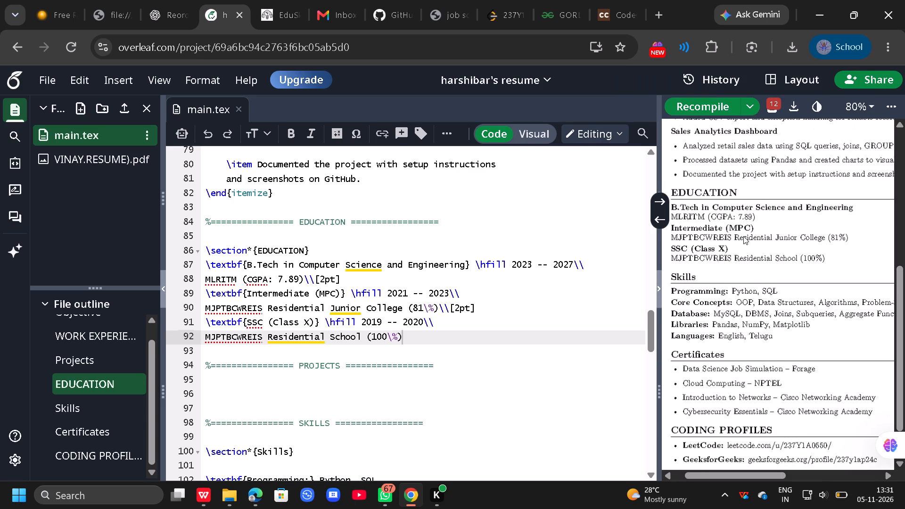
Reduce the SSC (Class X) date in the EDUCATION section to the single year 2020, recompile, and check the dates in the preview.
{"action": "left_click", "coordinate": [402, 322]}
{"action": "key", "text": "BackSpace"}
{"action": "key", "text": "BackSpace"}
{"action": "key", "text": "BackSpace"}
{"action": "key", "text": "BackSpace"}
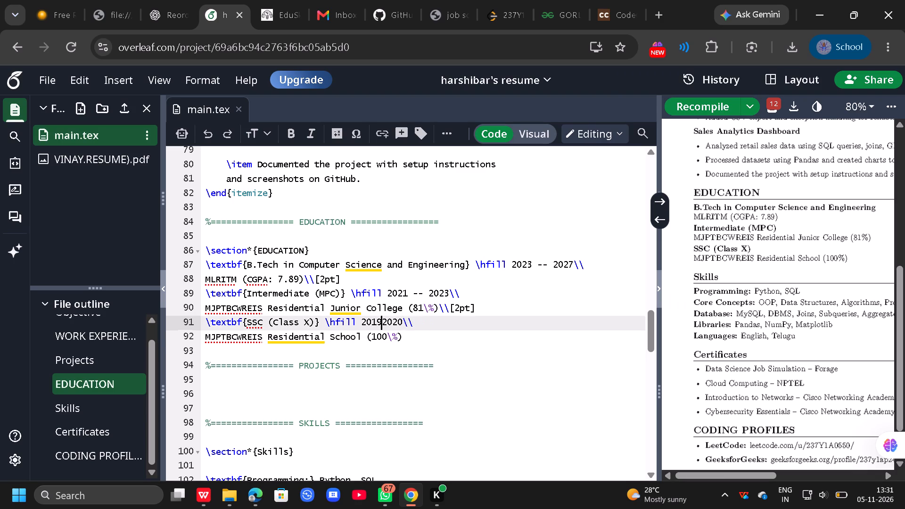
{"action": "key", "text": "BackSpace"}
{"action": "key", "text": "BackSpace"}
{"action": "key", "text": "BackSpace"}
{"action": "key", "text": "BackSpace"}
{"action": "left_click", "coordinate": [710, 100]}
{"action": "scroll", "coordinate": [745, 279], "scroll_direction": "left", "scroll_amount": 3}
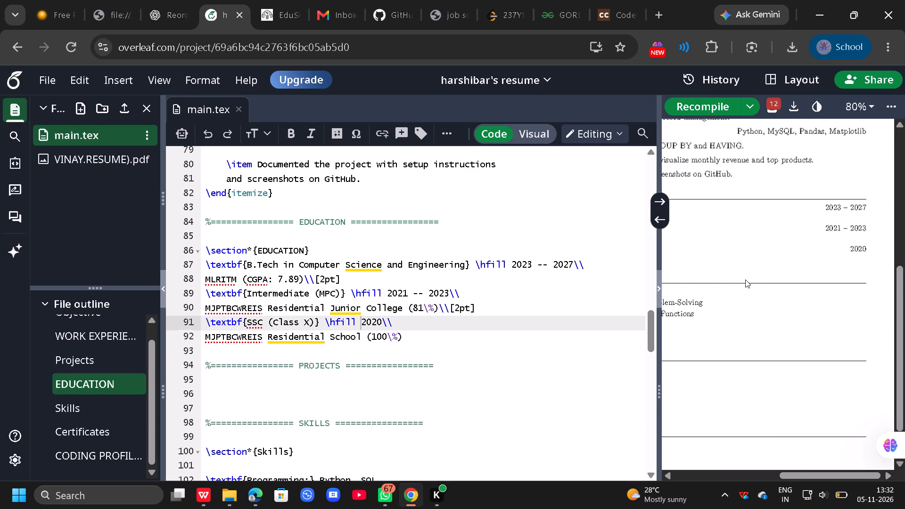
{"action": "scroll", "coordinate": [745, 279], "scroll_direction": "left", "scroll_amount": 1}
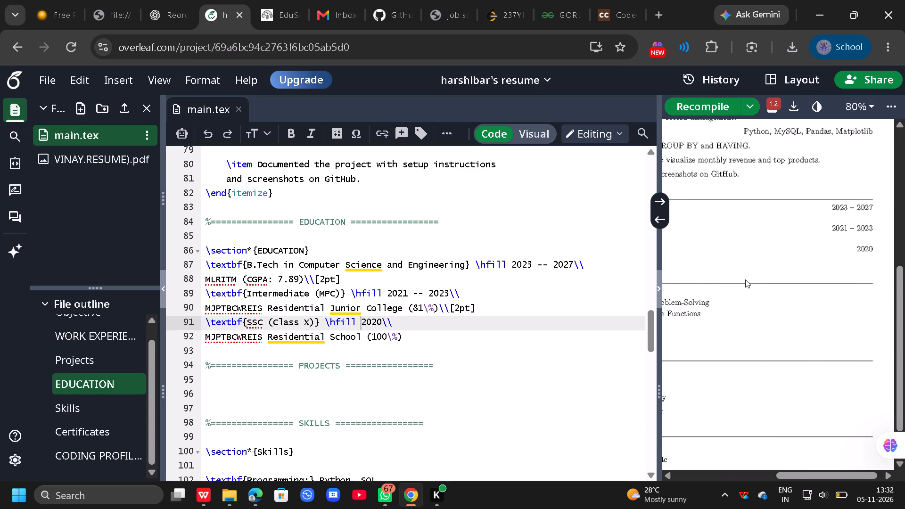
{"action": "scroll", "coordinate": [745, 279], "scroll_direction": "left", "scroll_amount": 1}
Set the SSC (Class X) year in the EDUCATION section to 2021 and recompile the PDF.
{"action": "left_click", "coordinate": [386, 320]}
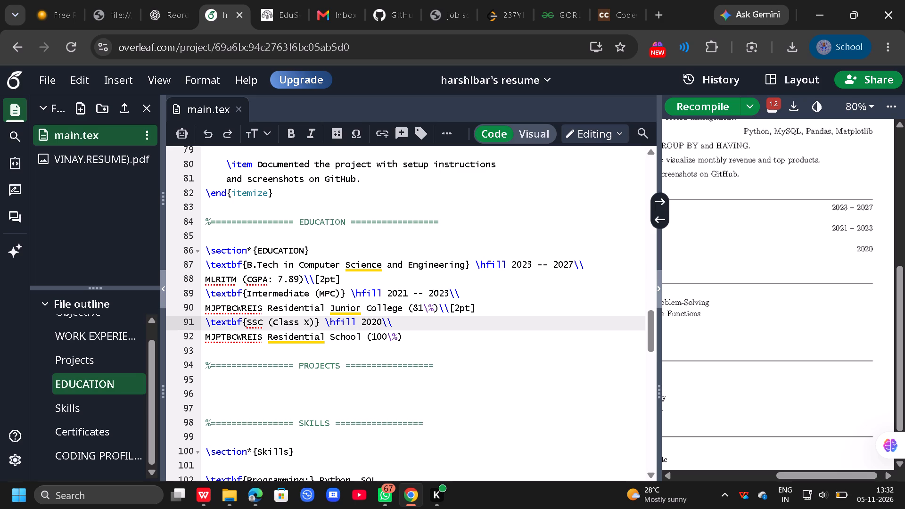
{"action": "left_click", "coordinate": [384, 321]}
{"action": "key", "text": "BackSpace"}
{"action": "key", "text": "1"}
{"action": "left_click", "coordinate": [695, 101]}
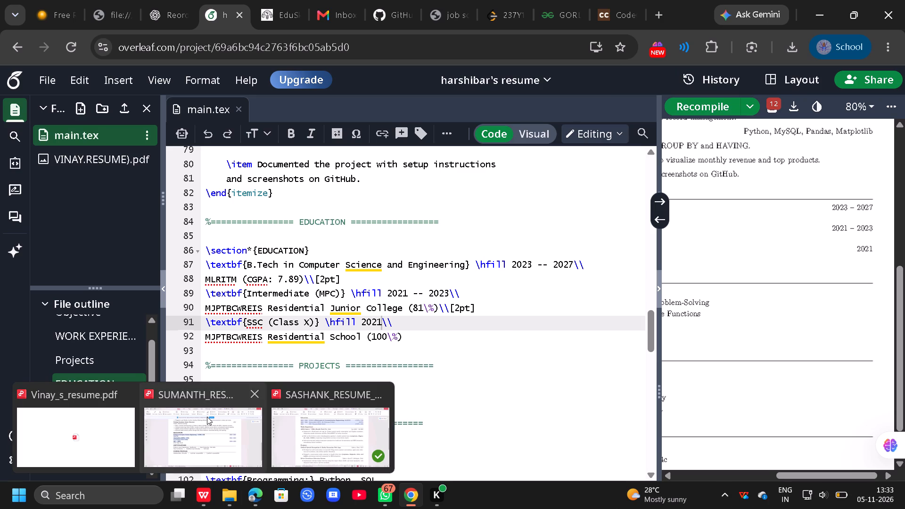
Switch to WPS Office and check the Education years and scores in the owner's existing resume PDF.
{"action": "left_click", "coordinate": [207, 417]}
{"action": "left_click", "coordinate": [191, 0]}
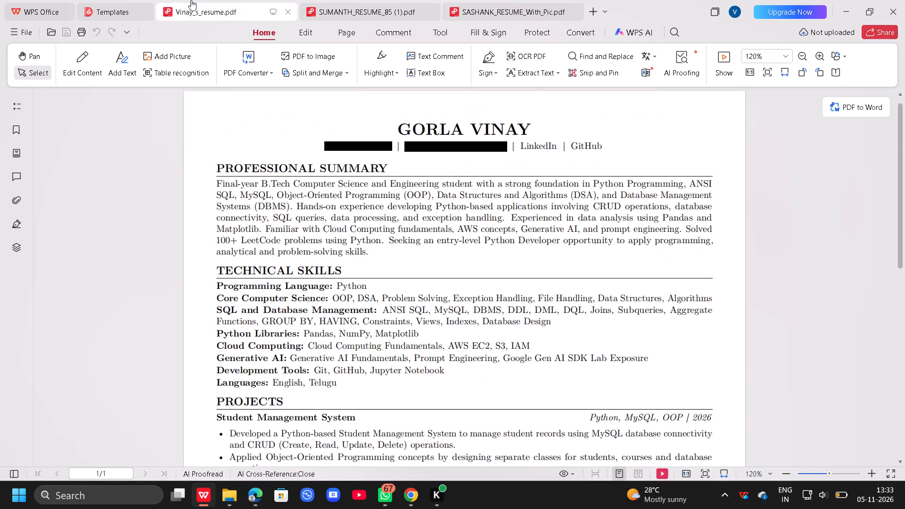
{"action": "scroll", "coordinate": [298, 222], "scroll_direction": "down", "scroll_amount": 2}
{"action": "left_click", "coordinate": [298, 222]}
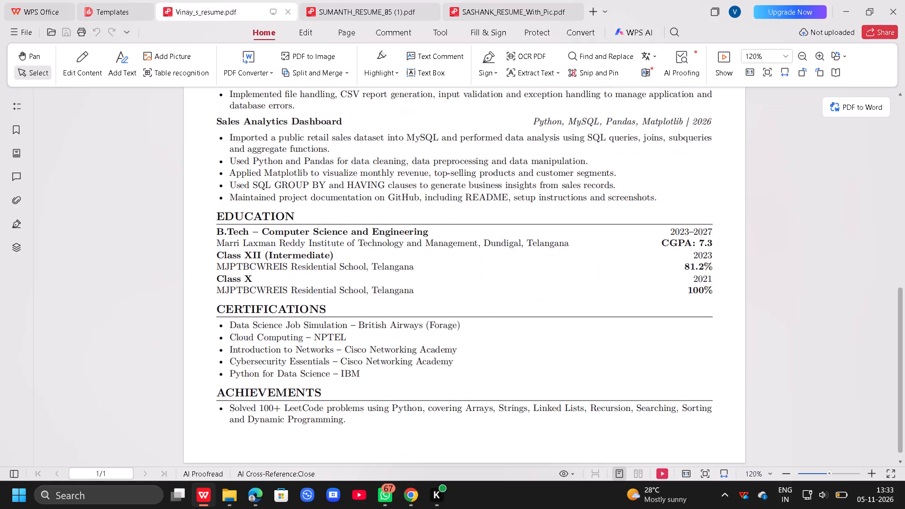
{"action": "scroll", "coordinate": [298, 222], "scroll_direction": "up", "scroll_amount": 1}
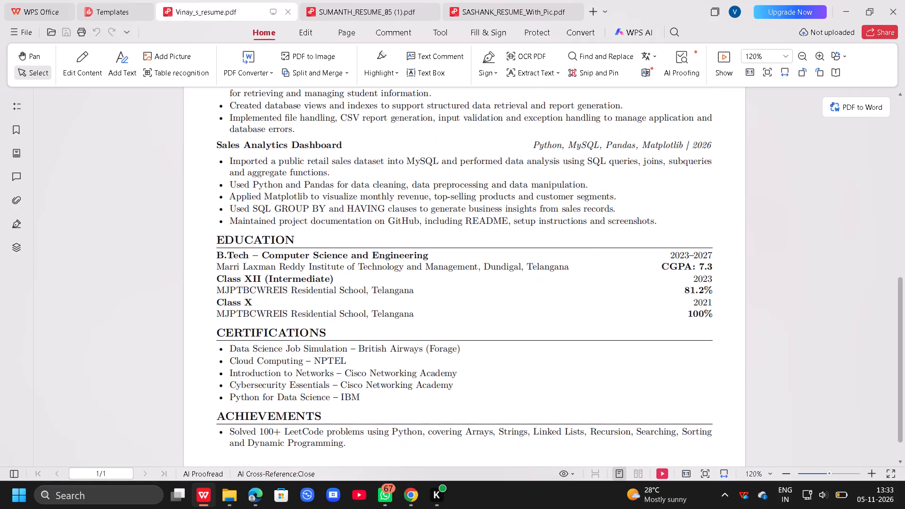
{"action": "left_click_drag", "start_coordinate": [697, 312], "coordinate": [726, 305]}
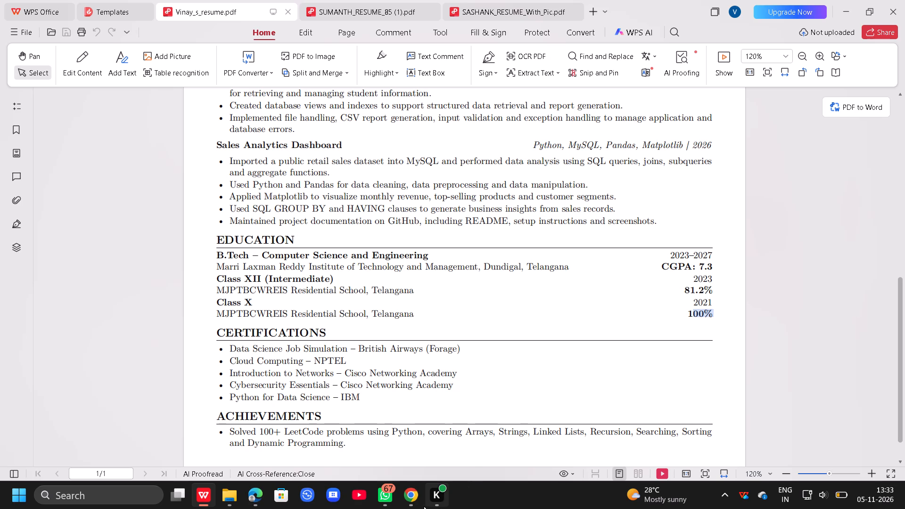
Back in Chrome, widen the Overleaf PDF preview to show the full page width and review the compiled resume from the Education section upward.
{"action": "left_click", "coordinate": [415, 453]}
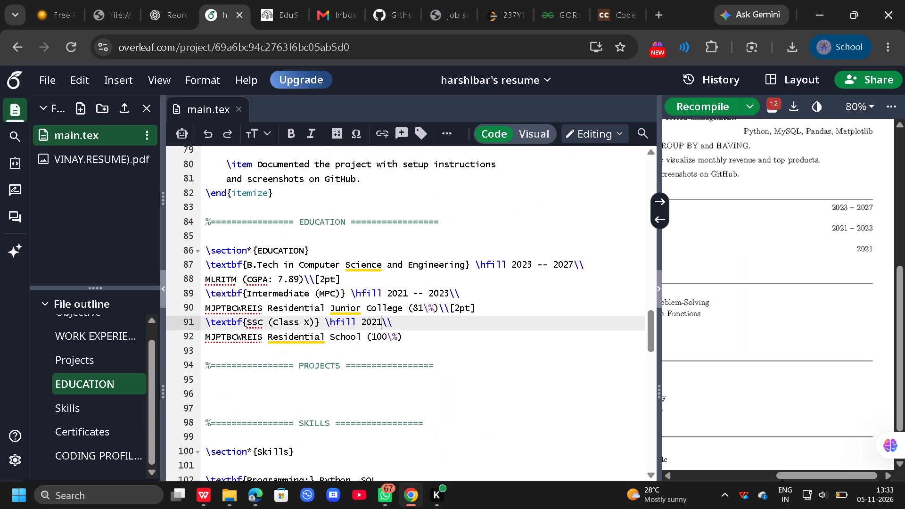
{"action": "scroll", "coordinate": [402, 356], "scroll_direction": "down", "scroll_amount": 1}
{"action": "left_click", "coordinate": [709, 255]}
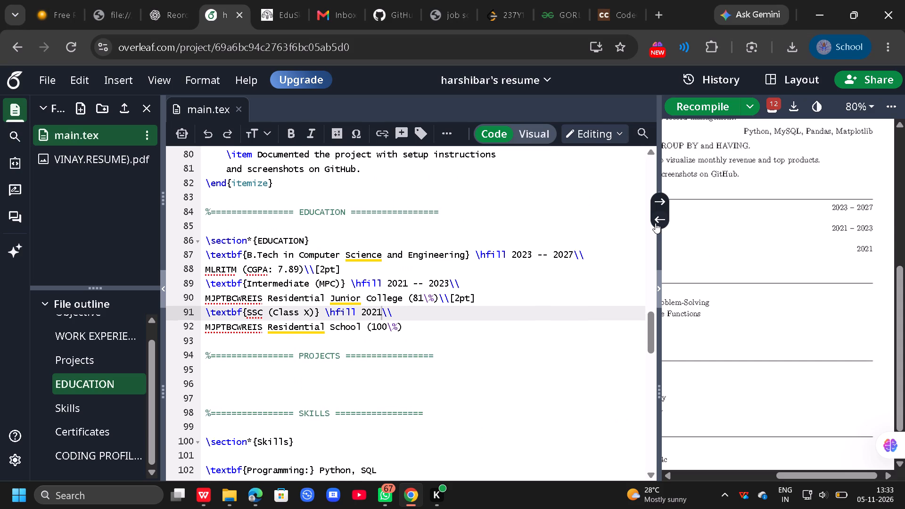
{"action": "left_click_drag", "start_coordinate": [655, 223], "coordinate": [599, 256]}
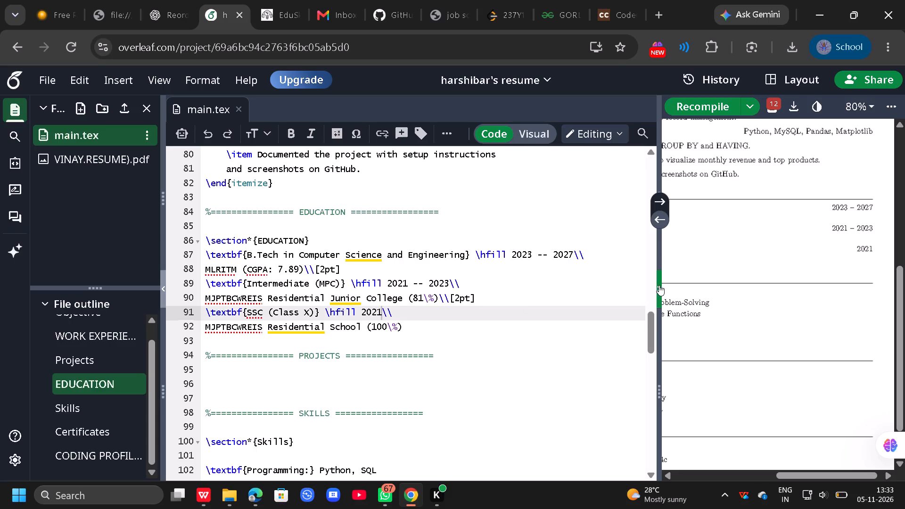
{"action": "right_click_drag", "start_coordinate": [658, 285], "coordinate": [346, 371]}
{"action": "left_click", "coordinate": [625, 261]}
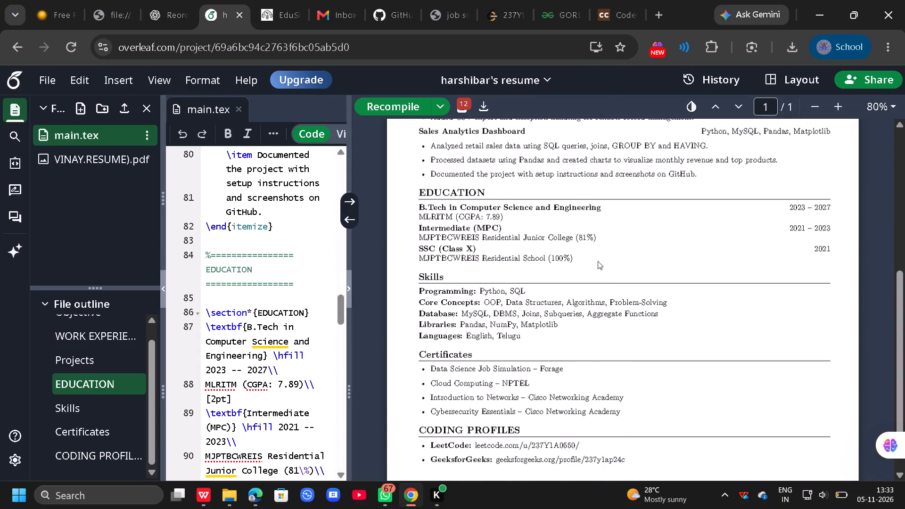
{"action": "scroll", "coordinate": [580, 258], "scroll_direction": "up", "scroll_amount": 4}
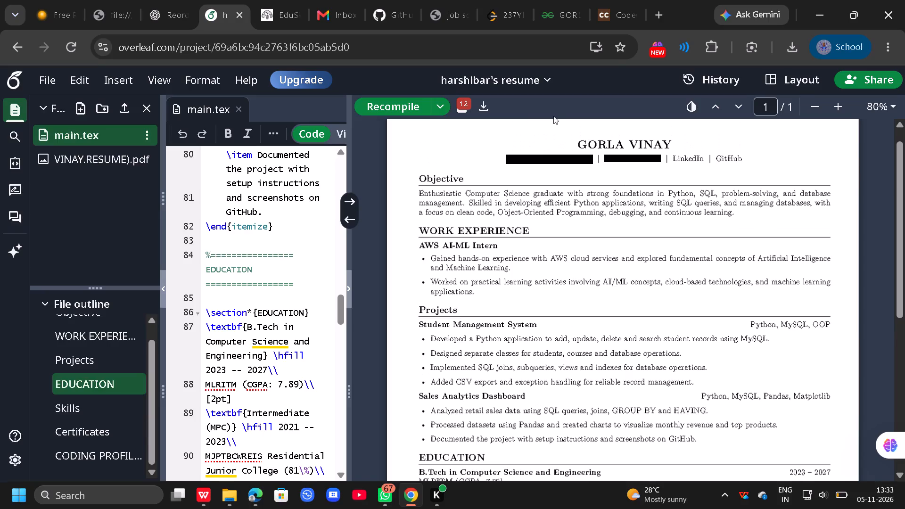
Go to the EduSkills certificate page and request the final certificate download for the AWS AI-ML internship, Cohort 12.
{"action": "left_click", "coordinate": [366, 0]}
{"action": "left_click", "coordinate": [278, 0]}
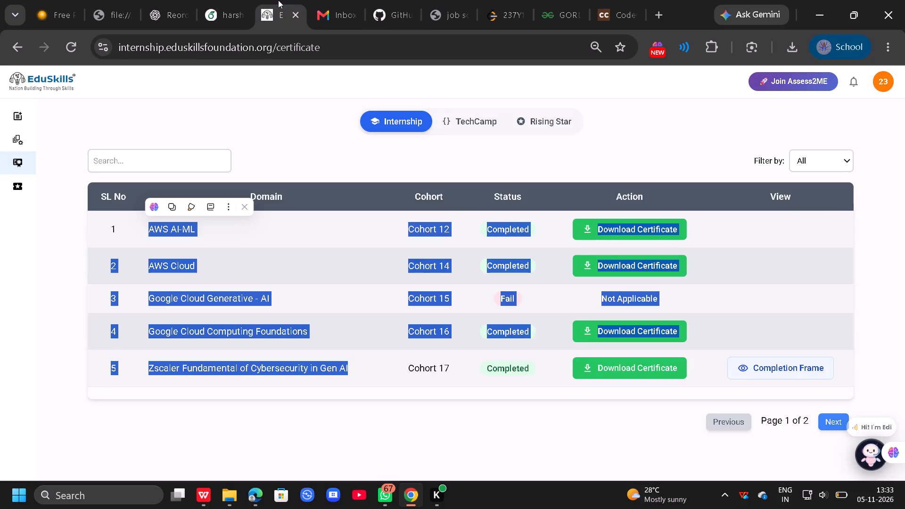
{"action": "left_click", "coordinate": [293, 229]}
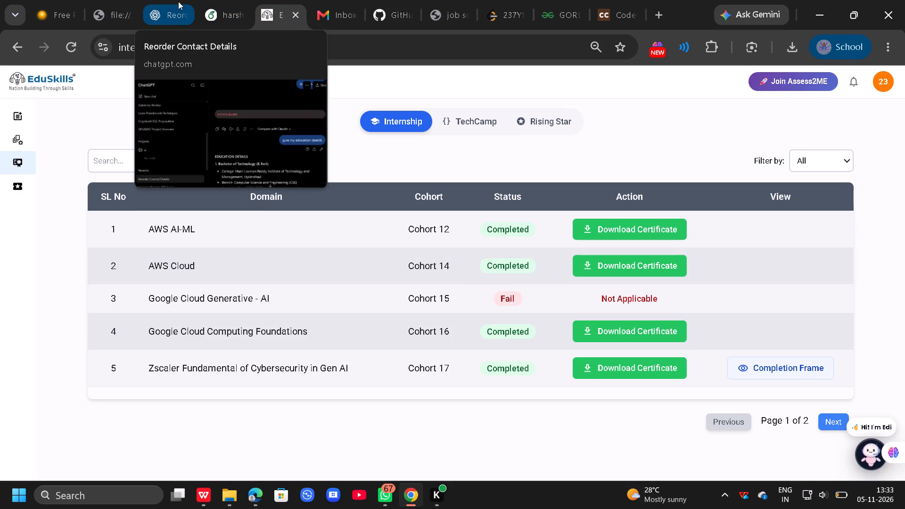
{"action": "left_click", "coordinate": [178, 1]}
{"action": "left_click", "coordinate": [220, 0]}
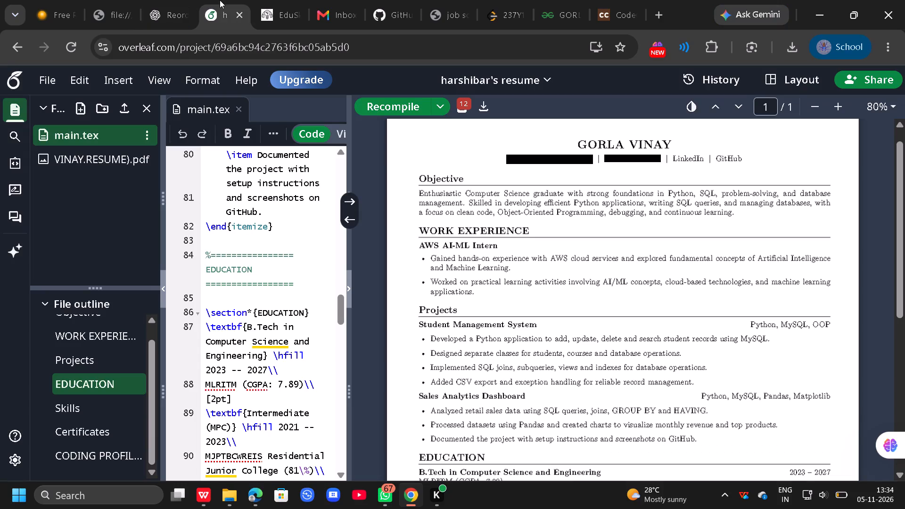
{"action": "left_click", "coordinate": [281, 0]}
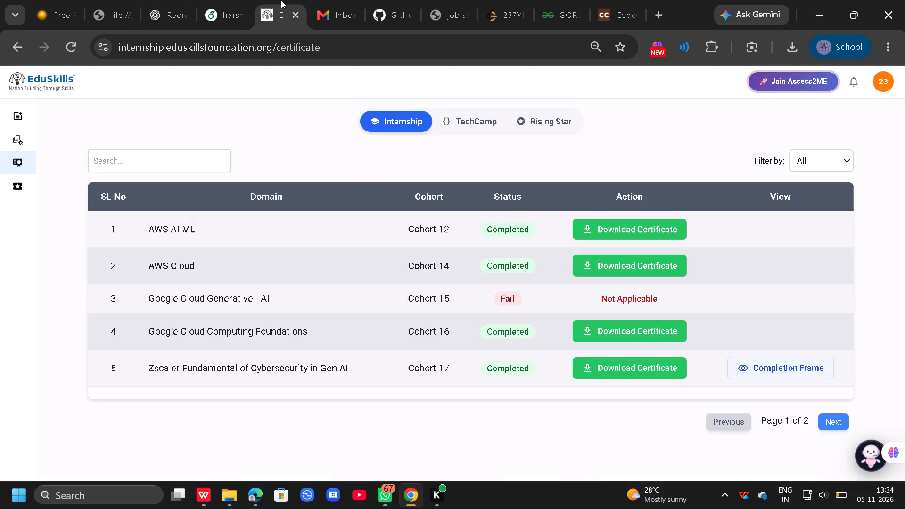
{"action": "left_click", "coordinate": [613, 224]}
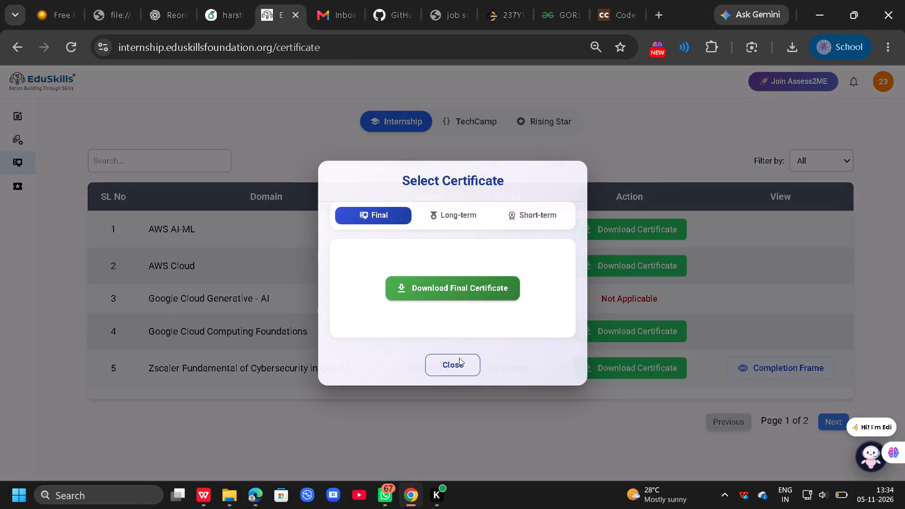
{"action": "left_click", "coordinate": [451, 291]}
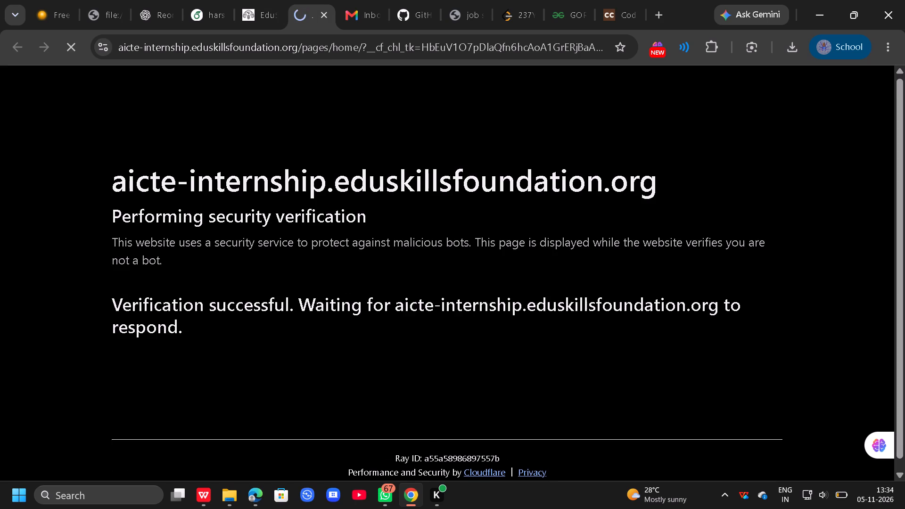
Look through the page opened by the certificate download and reload it.
{"action": "scroll", "coordinate": [306, 297], "scroll_direction": "down", "scroll_amount": 2}
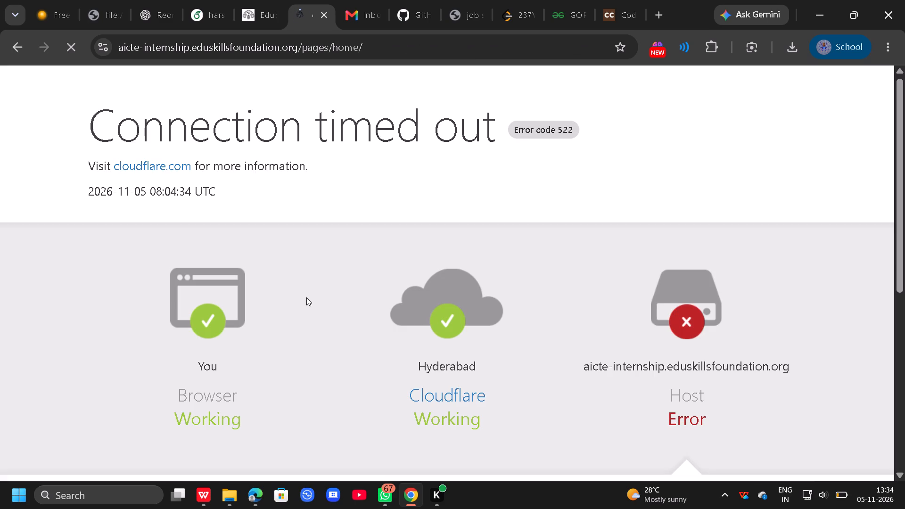
{"action": "scroll", "coordinate": [241, 282], "scroll_direction": "down", "scroll_amount": 2}
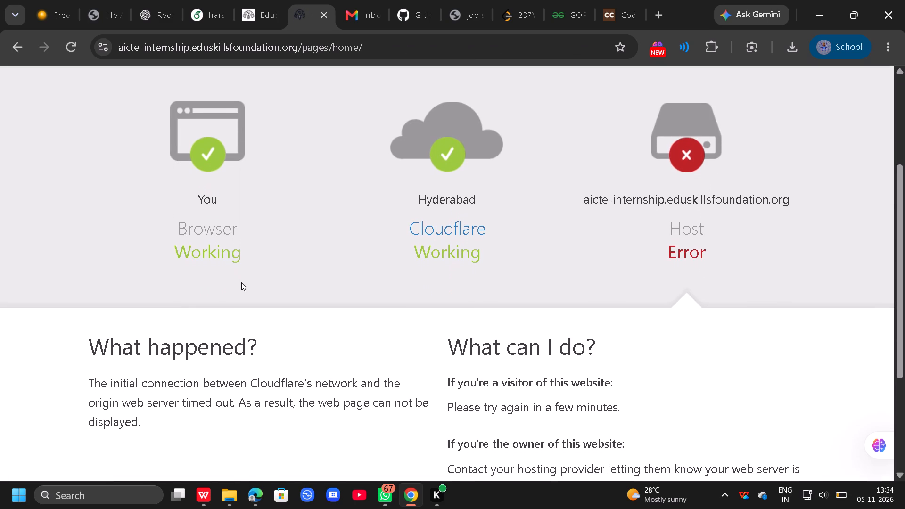
{"action": "left_click", "coordinate": [74, 51]}
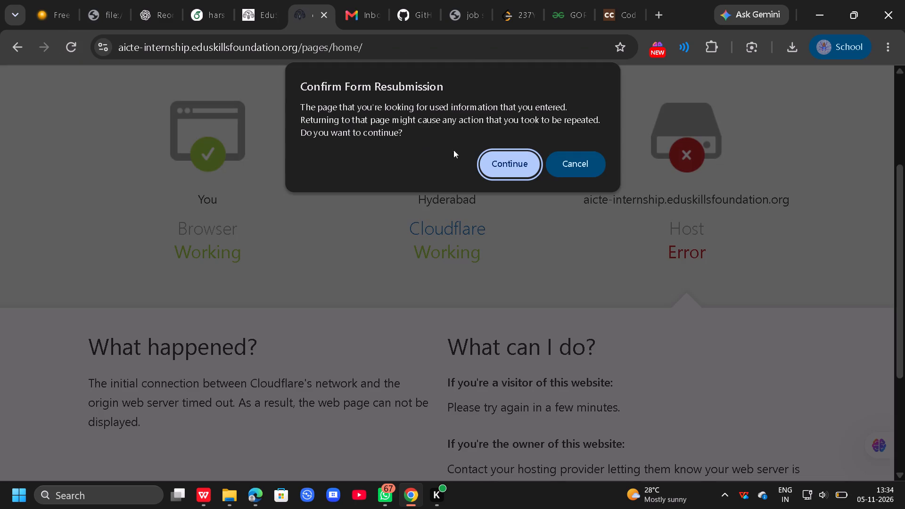
Confirm resubmitting the form so the certificate download page reloads.
{"action": "left_click", "coordinate": [492, 164]}
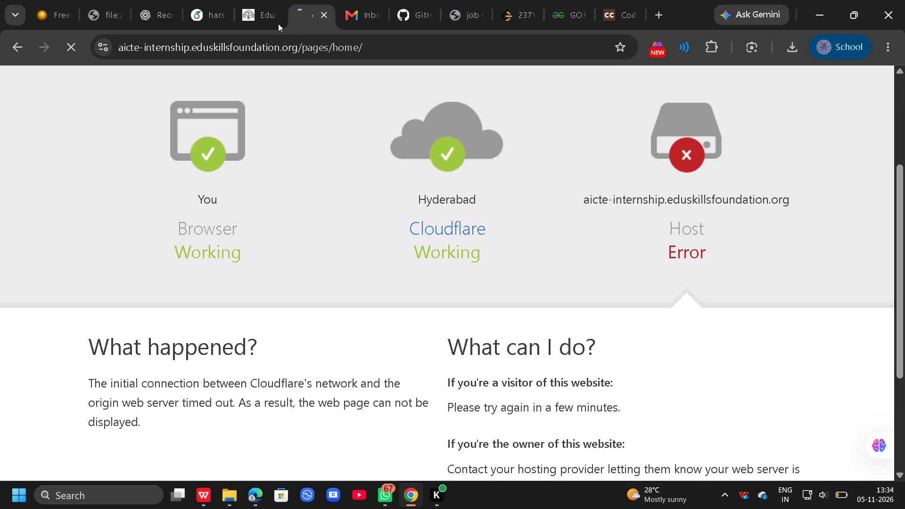
Return to the EduSkills certificate page and request the internship certificate download again in a new tab.
{"action": "left_click", "coordinate": [269, 10]}
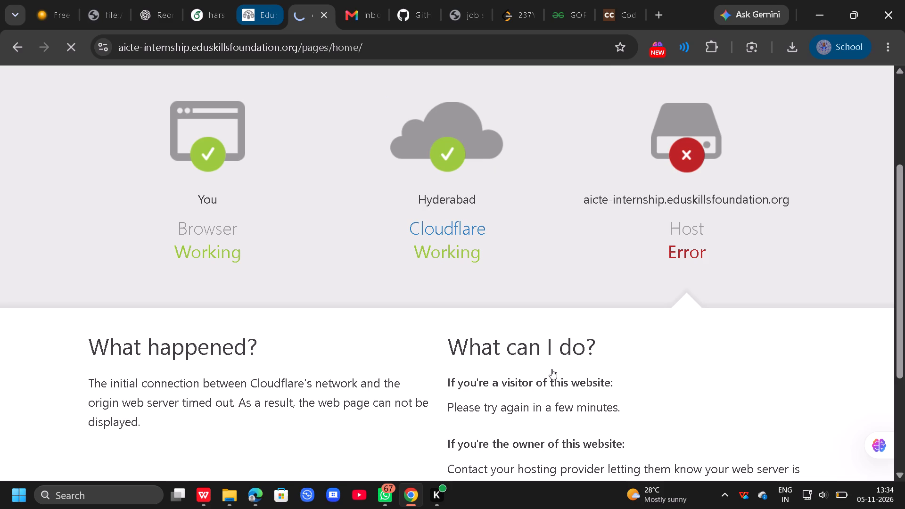
{"action": "left_click", "coordinate": [466, 287]}
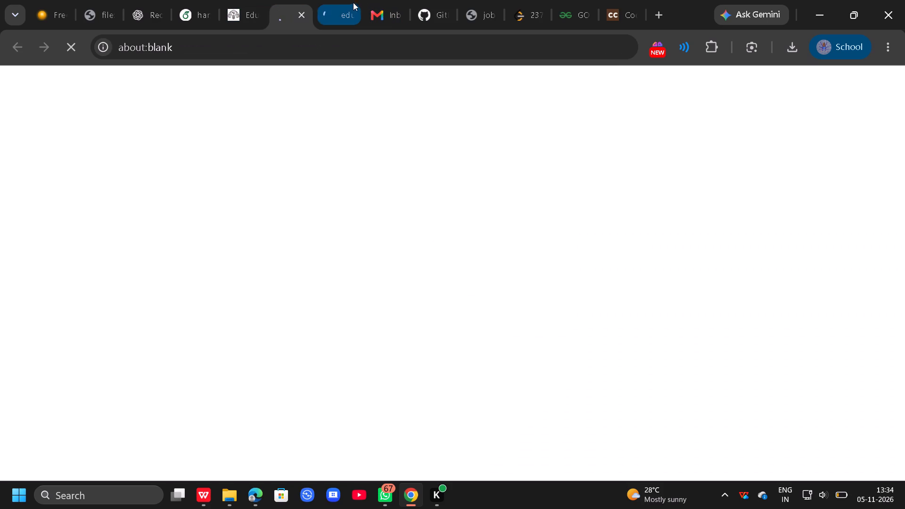
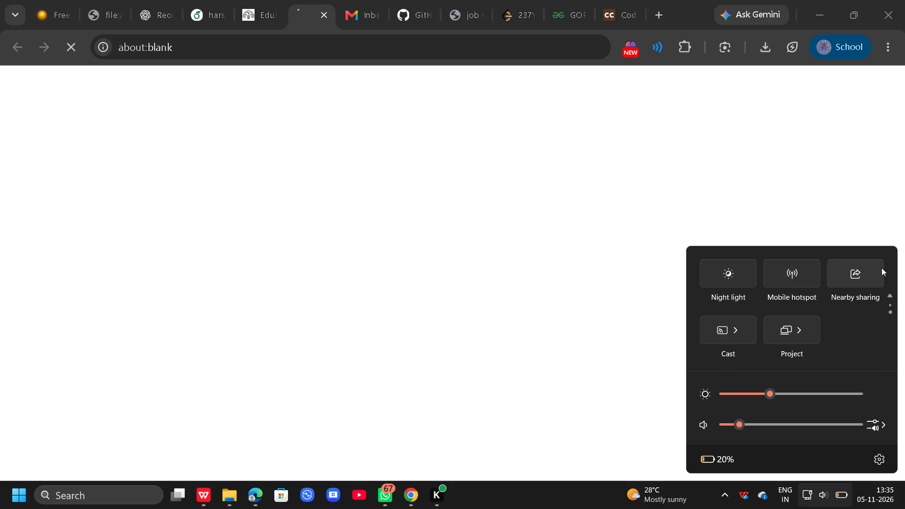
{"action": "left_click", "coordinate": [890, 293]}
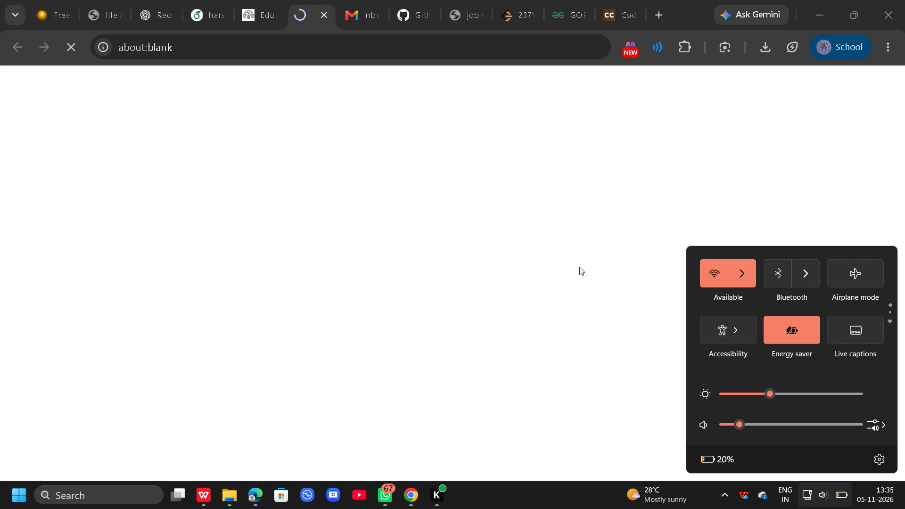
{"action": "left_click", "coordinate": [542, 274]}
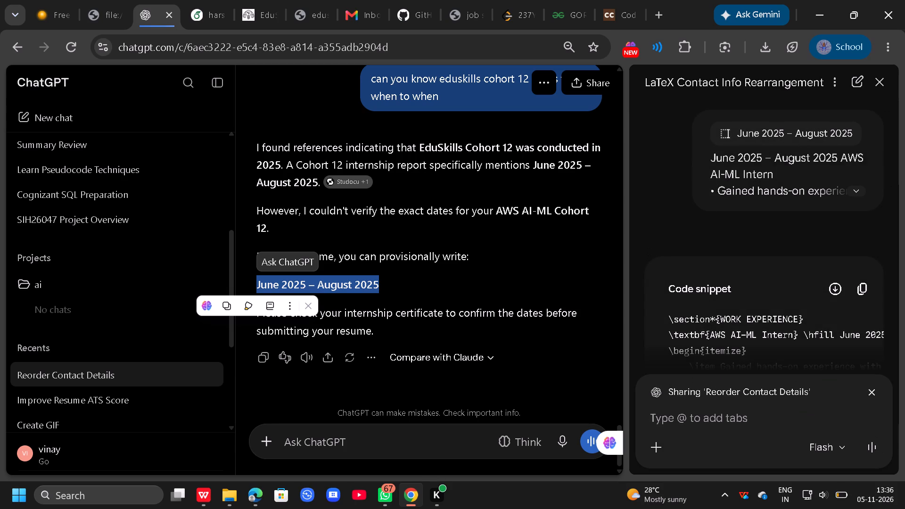
Copy the Work Experience LaTeX code snippet from Gemini's reply.
{"action": "scroll", "coordinate": [792, 417], "scroll_direction": "down", "scroll_amount": 2}
{"action": "left_click", "coordinate": [862, 288]}
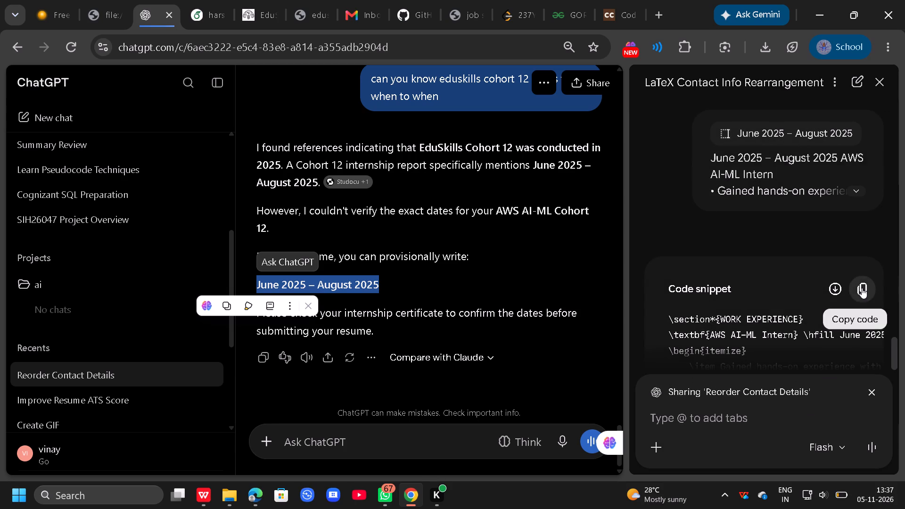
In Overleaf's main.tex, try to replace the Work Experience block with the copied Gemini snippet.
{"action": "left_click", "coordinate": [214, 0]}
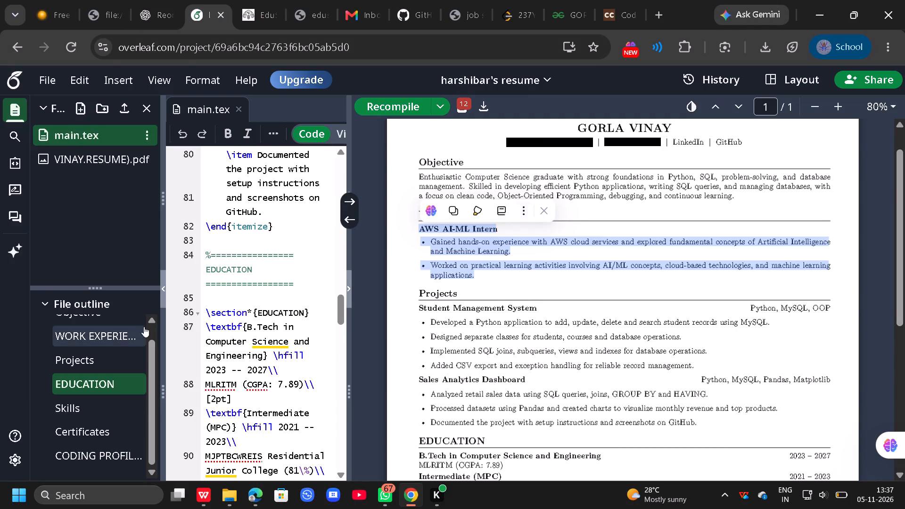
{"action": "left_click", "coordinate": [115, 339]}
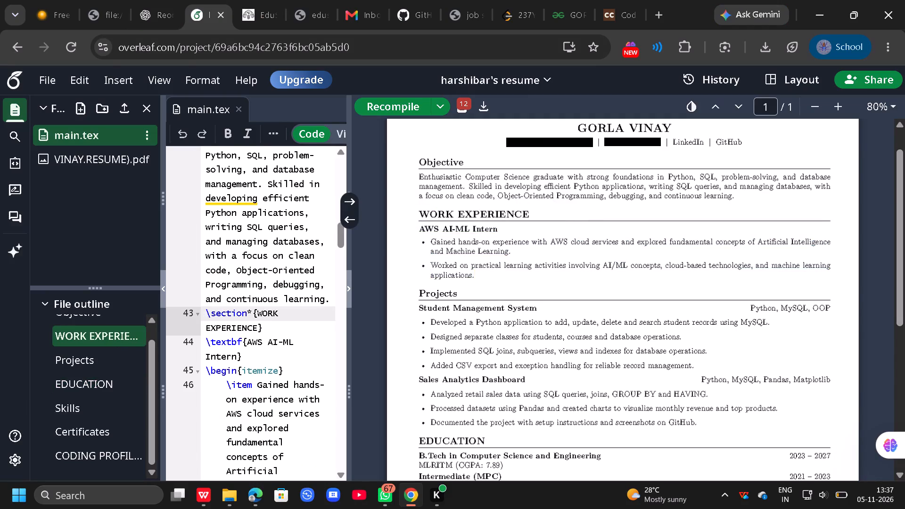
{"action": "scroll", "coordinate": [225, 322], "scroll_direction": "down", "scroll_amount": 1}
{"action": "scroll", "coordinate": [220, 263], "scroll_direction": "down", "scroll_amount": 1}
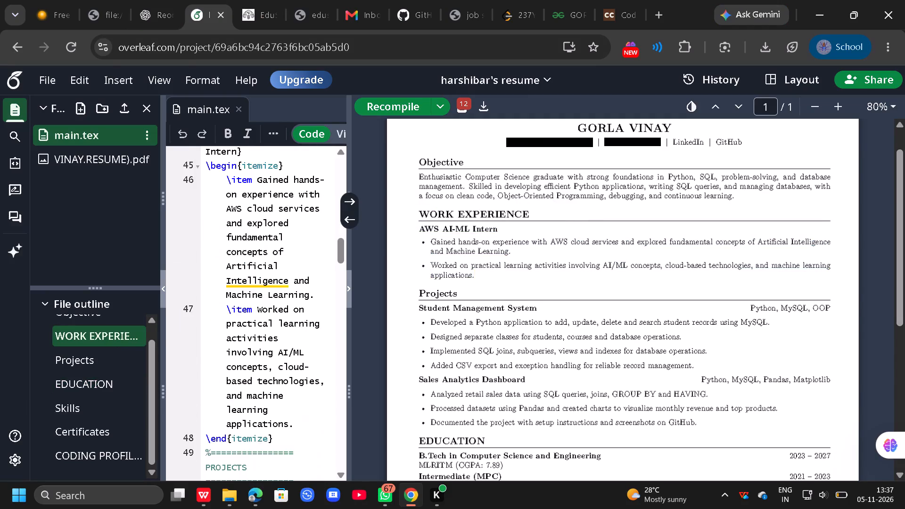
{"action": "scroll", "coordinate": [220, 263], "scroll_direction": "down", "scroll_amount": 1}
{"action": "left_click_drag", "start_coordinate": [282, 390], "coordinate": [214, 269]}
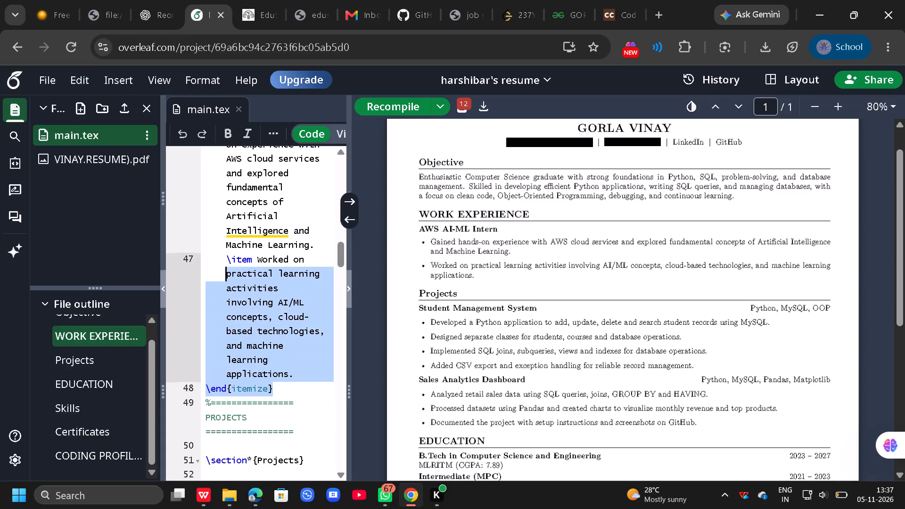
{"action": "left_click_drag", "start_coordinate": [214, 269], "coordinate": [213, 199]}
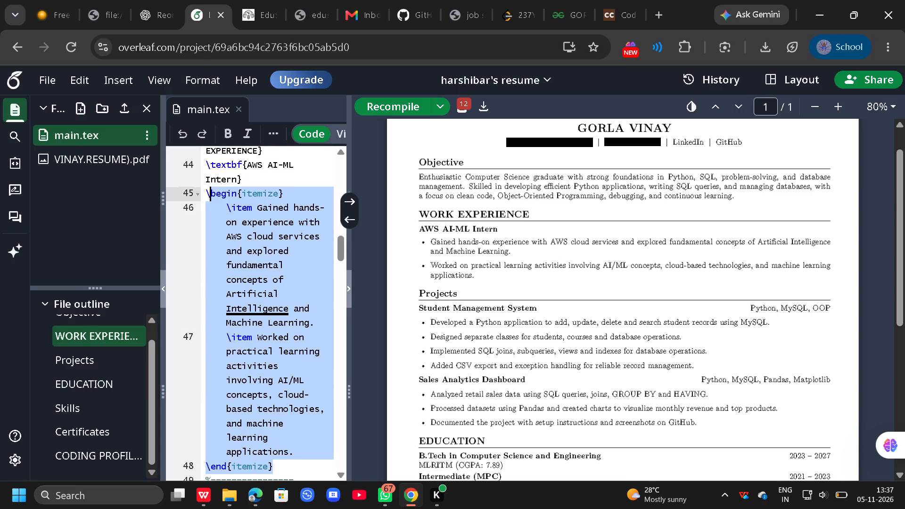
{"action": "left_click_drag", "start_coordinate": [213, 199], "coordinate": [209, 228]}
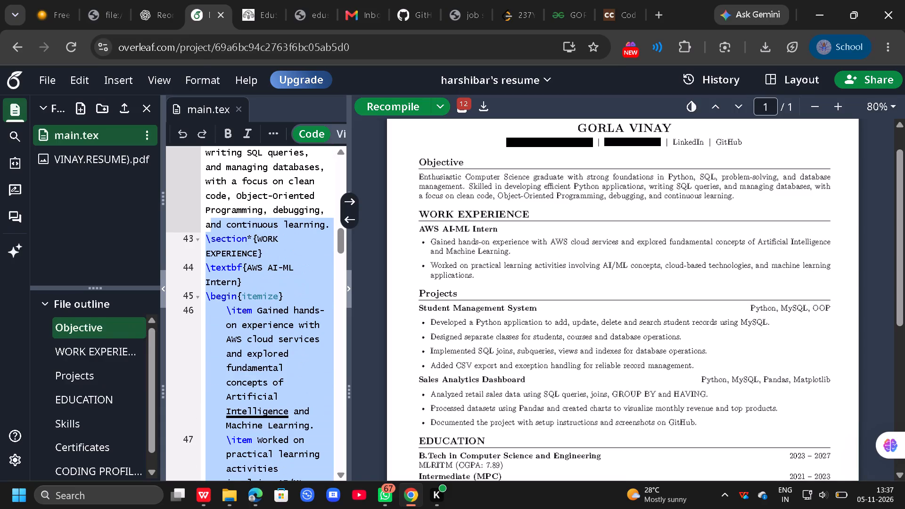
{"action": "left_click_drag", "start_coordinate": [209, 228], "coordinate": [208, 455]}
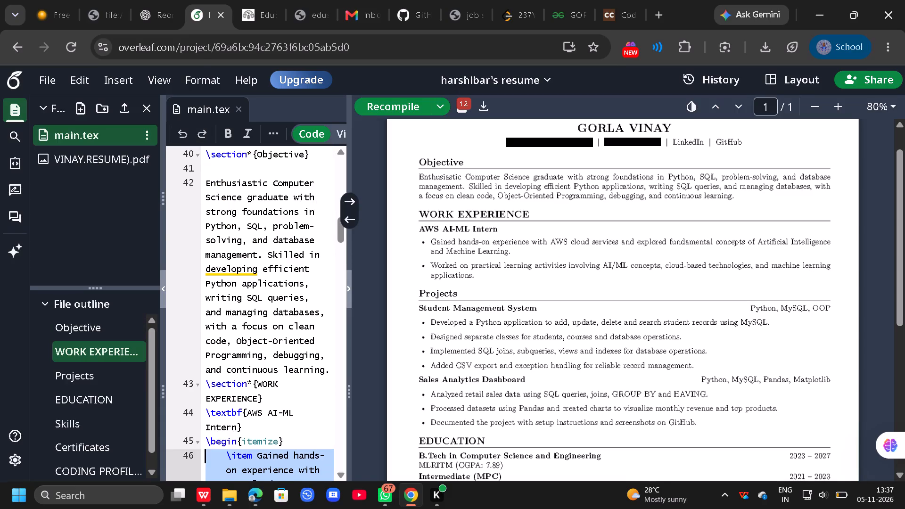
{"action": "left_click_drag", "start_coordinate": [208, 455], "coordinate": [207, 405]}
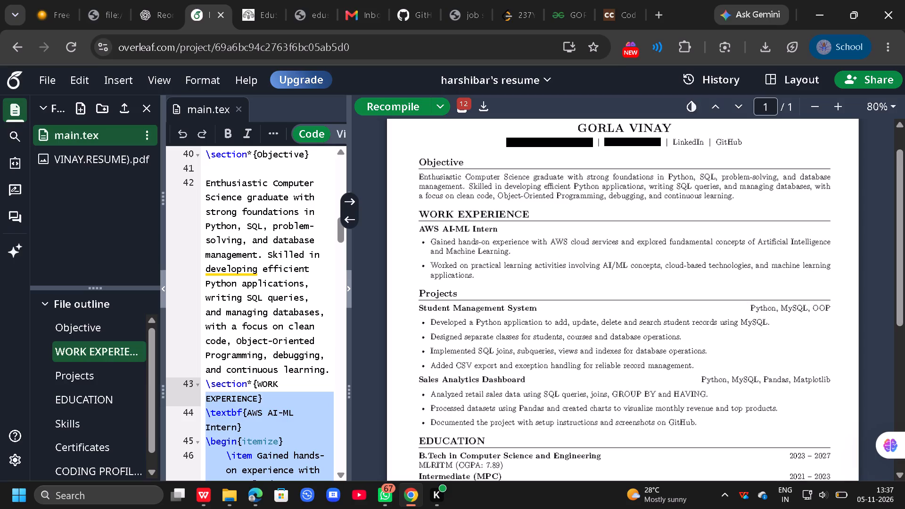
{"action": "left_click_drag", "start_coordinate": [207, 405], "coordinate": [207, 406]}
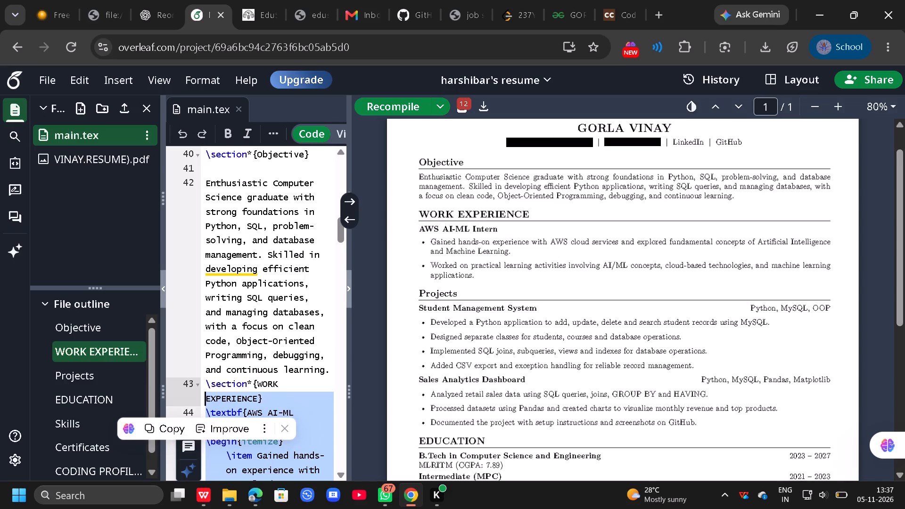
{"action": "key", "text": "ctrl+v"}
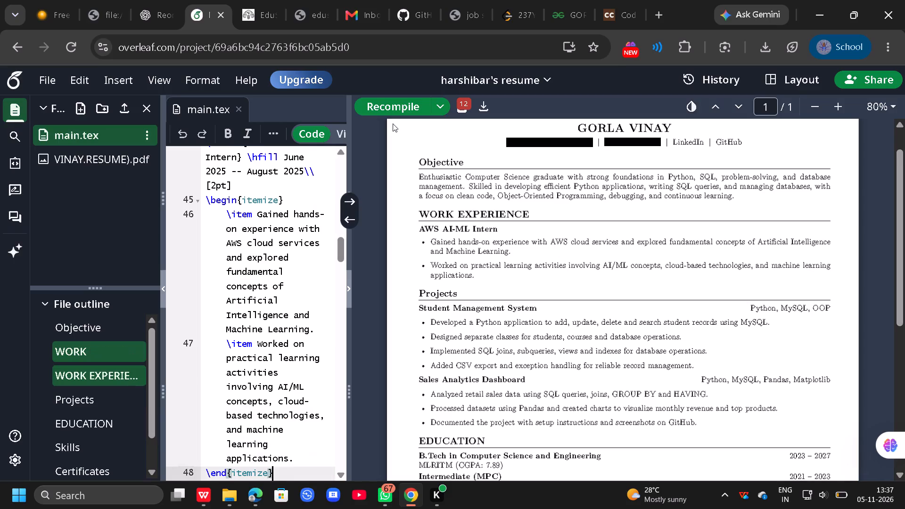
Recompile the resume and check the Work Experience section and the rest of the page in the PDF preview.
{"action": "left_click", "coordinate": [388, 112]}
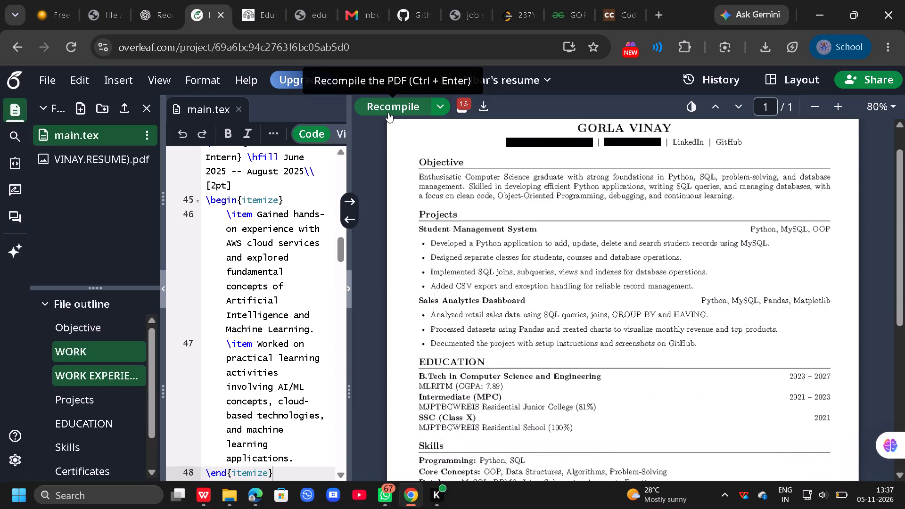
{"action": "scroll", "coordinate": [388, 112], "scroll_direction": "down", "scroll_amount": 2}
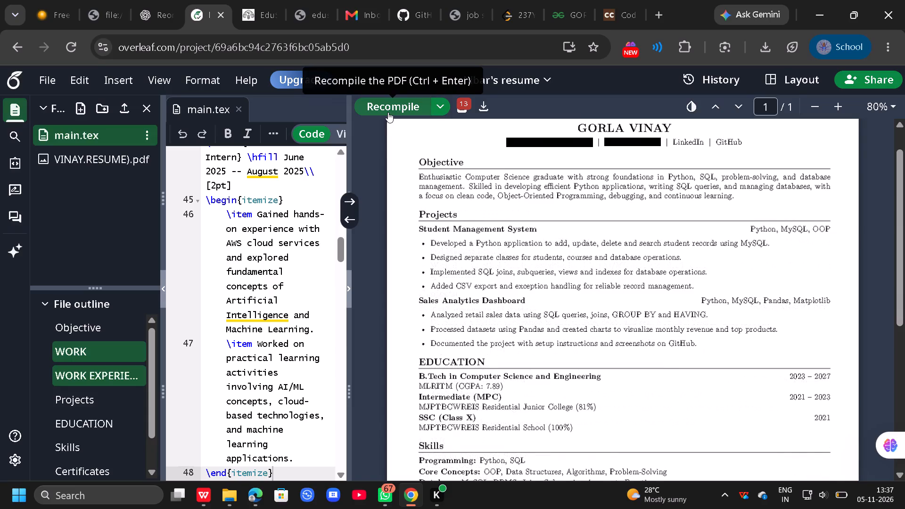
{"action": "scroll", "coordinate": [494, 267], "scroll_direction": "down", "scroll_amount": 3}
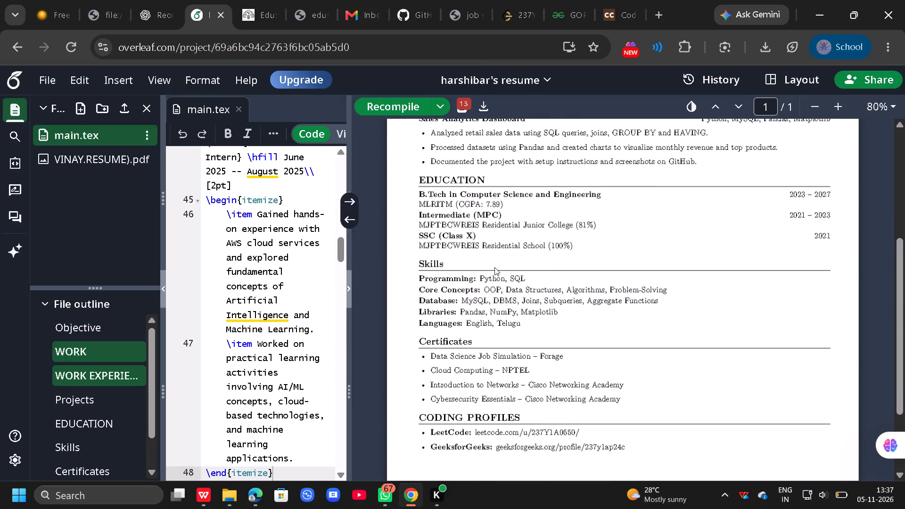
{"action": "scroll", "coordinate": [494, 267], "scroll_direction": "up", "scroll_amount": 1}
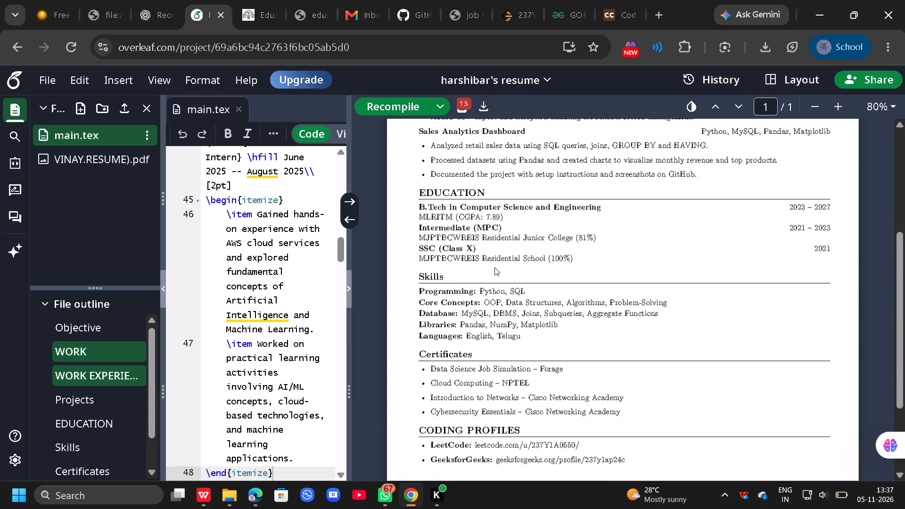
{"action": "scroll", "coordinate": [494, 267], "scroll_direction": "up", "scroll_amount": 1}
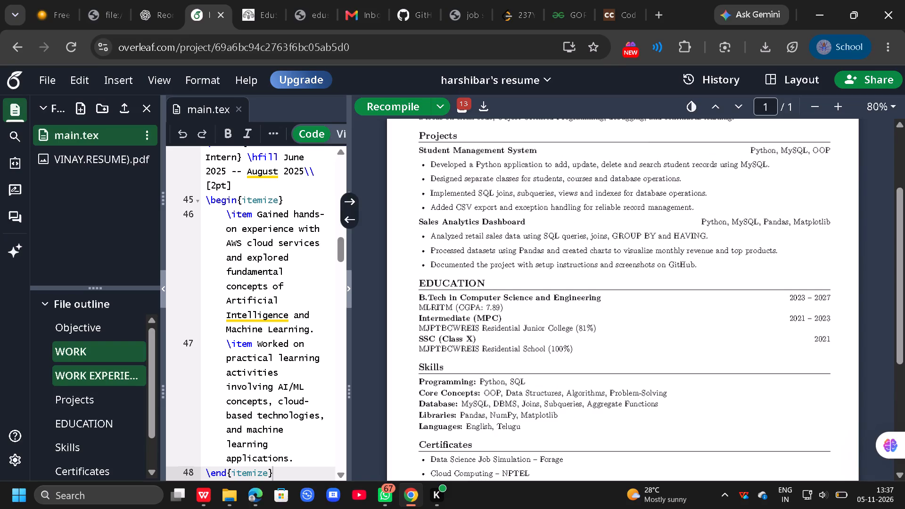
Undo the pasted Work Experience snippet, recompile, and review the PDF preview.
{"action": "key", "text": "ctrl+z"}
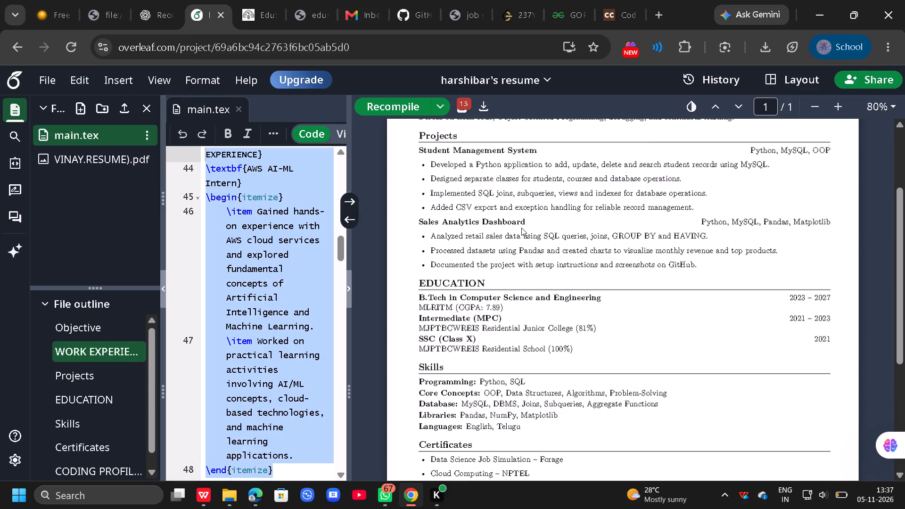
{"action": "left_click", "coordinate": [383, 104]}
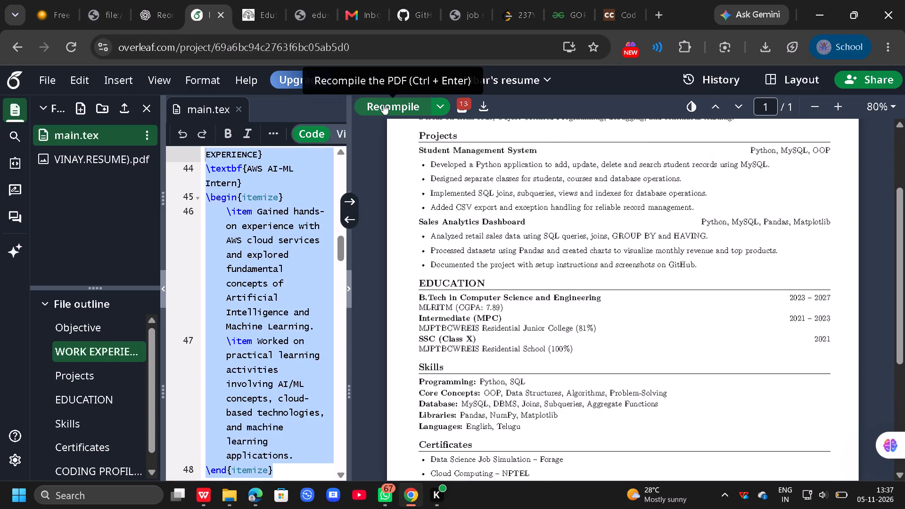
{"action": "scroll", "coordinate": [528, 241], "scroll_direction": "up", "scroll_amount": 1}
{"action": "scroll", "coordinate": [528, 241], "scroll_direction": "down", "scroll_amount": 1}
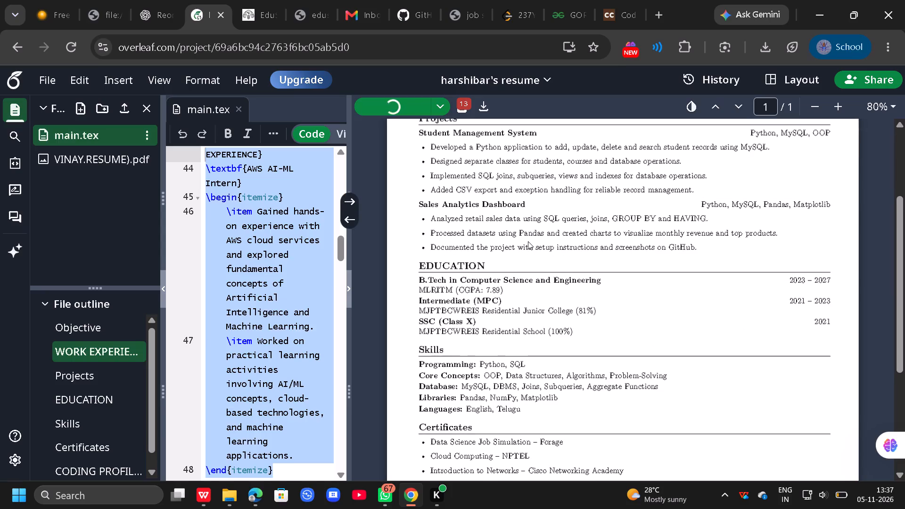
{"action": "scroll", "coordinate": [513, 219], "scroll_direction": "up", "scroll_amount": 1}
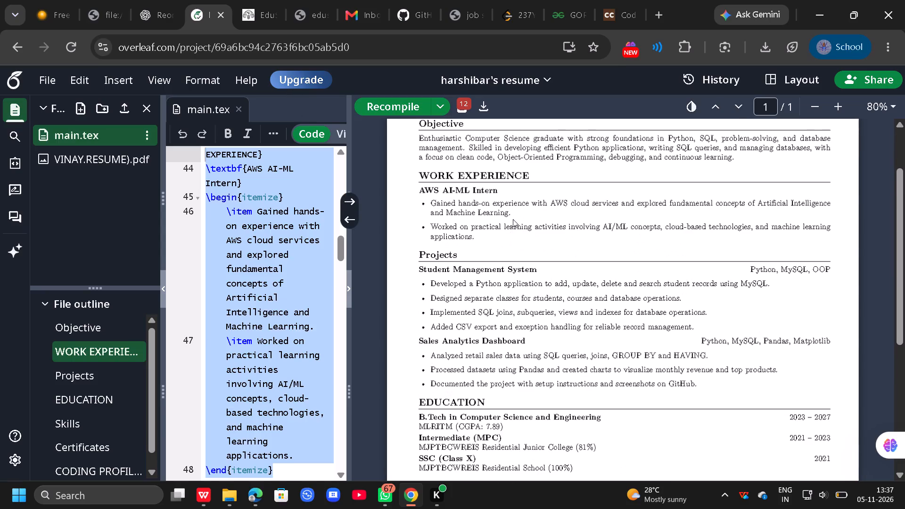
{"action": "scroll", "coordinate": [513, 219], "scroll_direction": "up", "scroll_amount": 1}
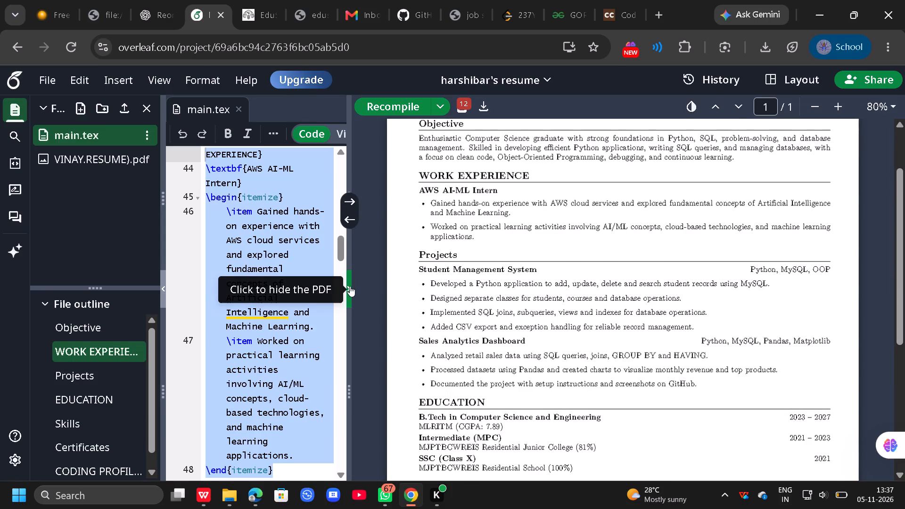
With the code editor widened, replace the complete Work Experience block, from section heading to itemize end, with the snippet dated June 2025 -- August 2025.
{"action": "left_click_drag", "start_coordinate": [350, 286], "coordinate": [609, 276]}
{"action": "scroll", "coordinate": [361, 263], "scroll_direction": "up", "scroll_amount": 1}
{"action": "left_click", "coordinate": [331, 238]}
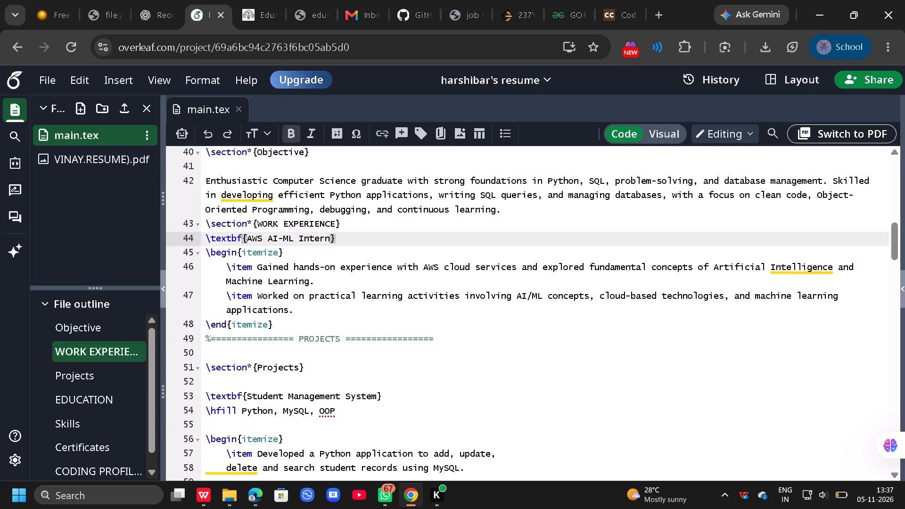
{"action": "left_click_drag", "start_coordinate": [207, 220], "coordinate": [298, 322]}
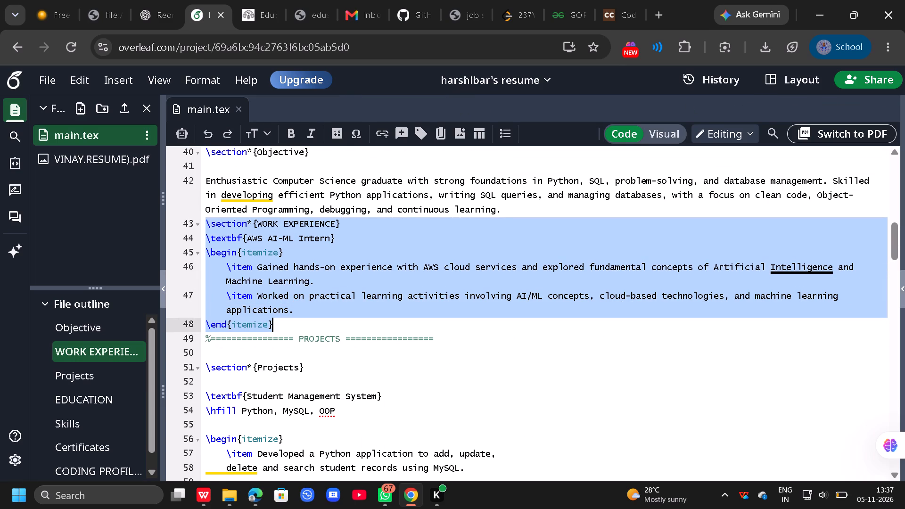
{"action": "key", "text": "ctrl+v"}
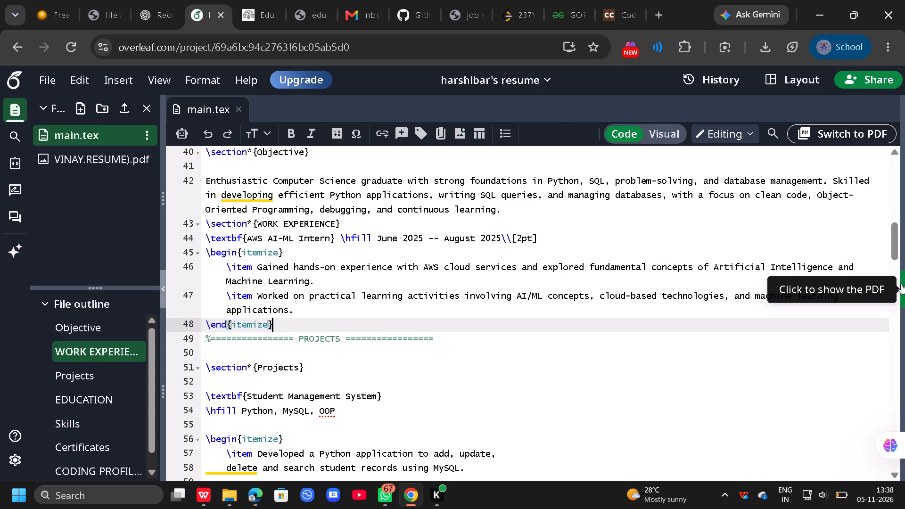
Bring back the PDF preview beside the code editor.
{"action": "left_click_drag", "start_coordinate": [901, 283], "coordinate": [781, 285]}
{"action": "left_click_drag", "start_coordinate": [904, 286], "coordinate": [893, 289]}
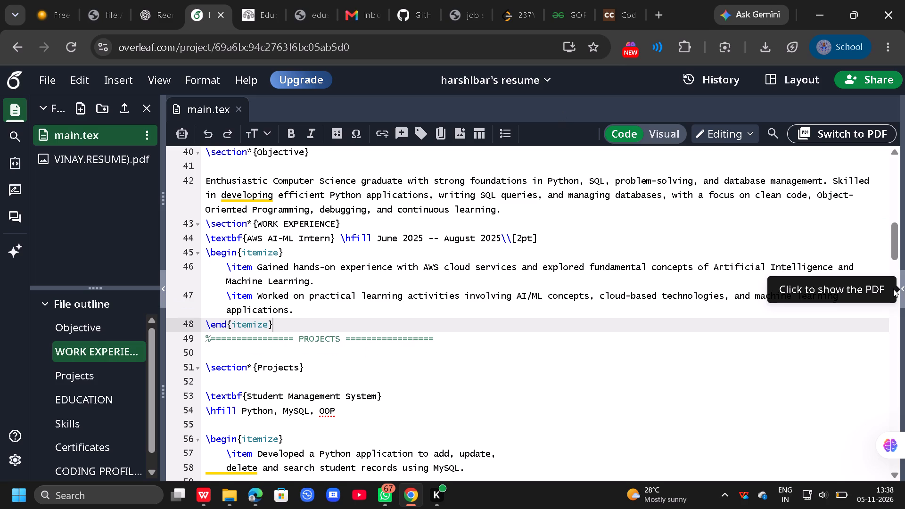
{"action": "left_click_drag", "start_coordinate": [893, 289], "coordinate": [834, 303]}
{"action": "left_click_drag", "start_coordinate": [904, 279], "coordinate": [892, 273]}
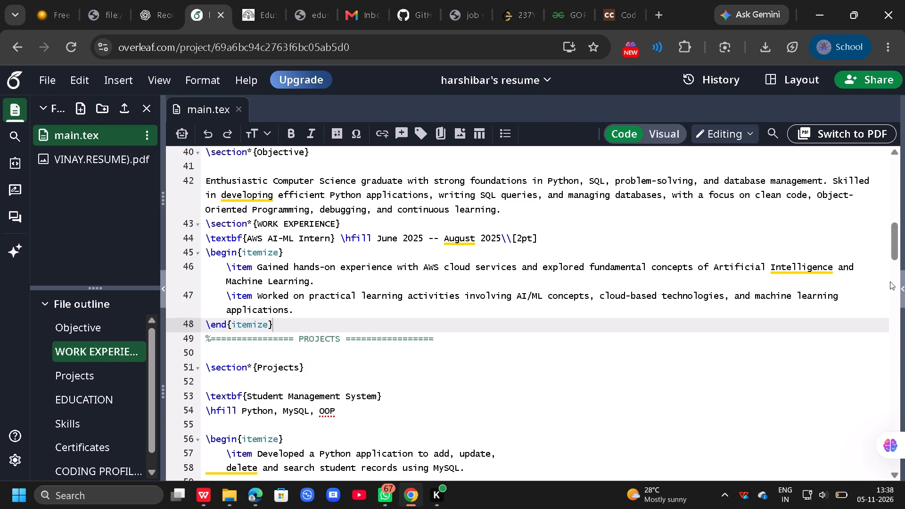
{"action": "left_click_drag", "start_coordinate": [897, 233], "coordinate": [683, 258]}
{"action": "left_click_drag", "start_coordinate": [904, 238], "coordinate": [864, 242]}
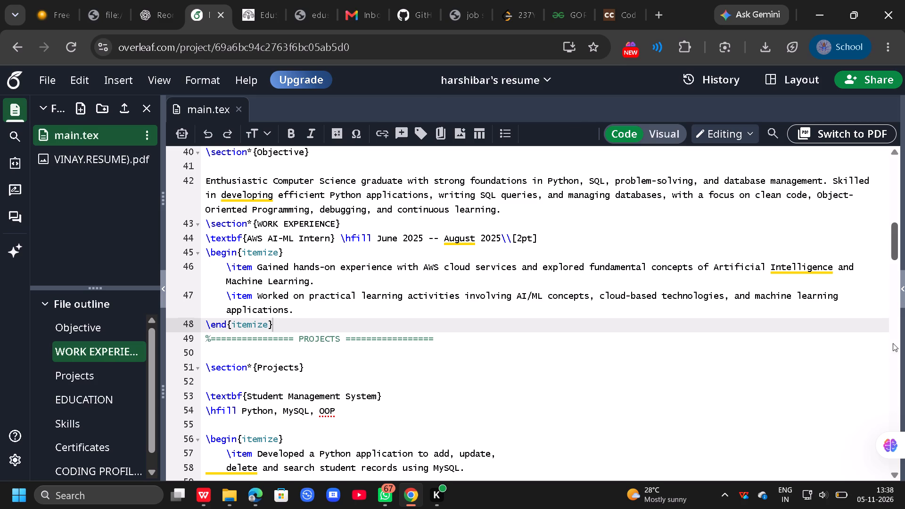
{"action": "left_click_drag", "start_coordinate": [904, 294], "coordinate": [889, 293]}
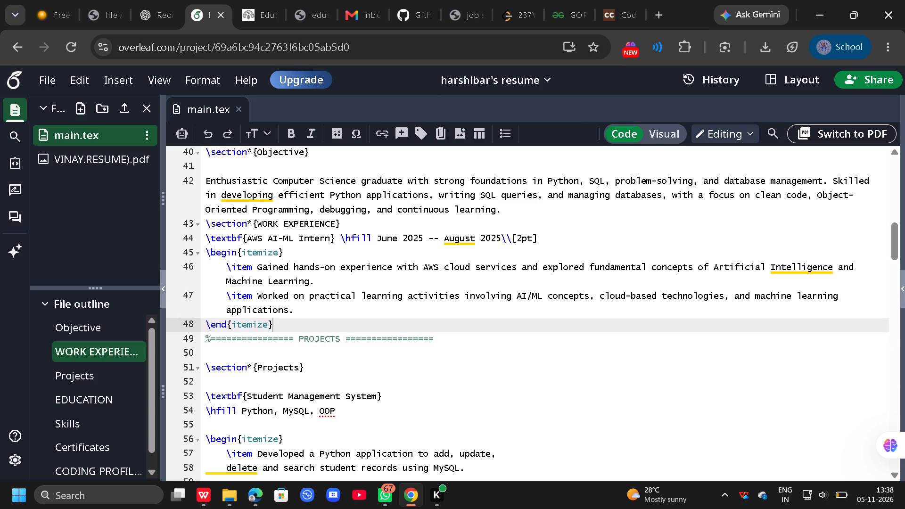
{"action": "left_click_drag", "start_coordinate": [889, 293], "coordinate": [885, 293]}
{"action": "double_click", "coordinate": [902, 289]}
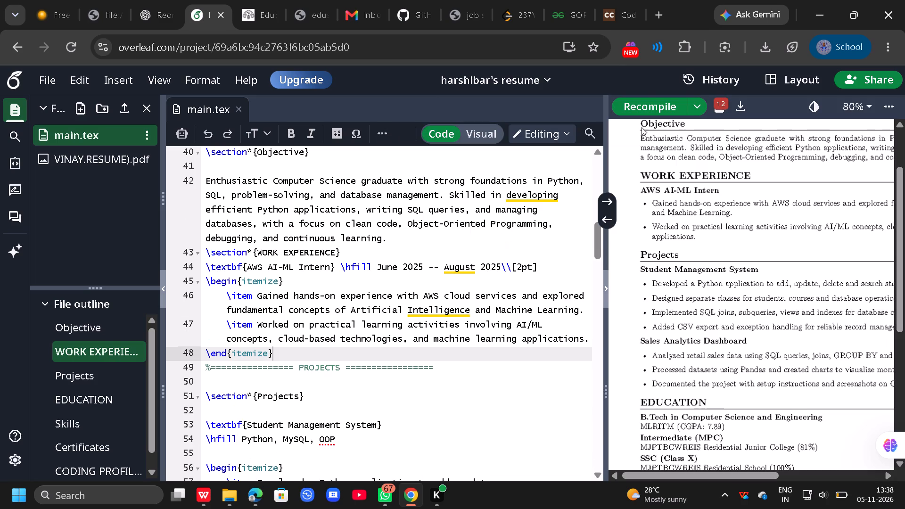
Recompile the resume and check the AWS AI-ML Intern entry across the full width of the PDF preview.
{"action": "left_click", "coordinate": [649, 104]}
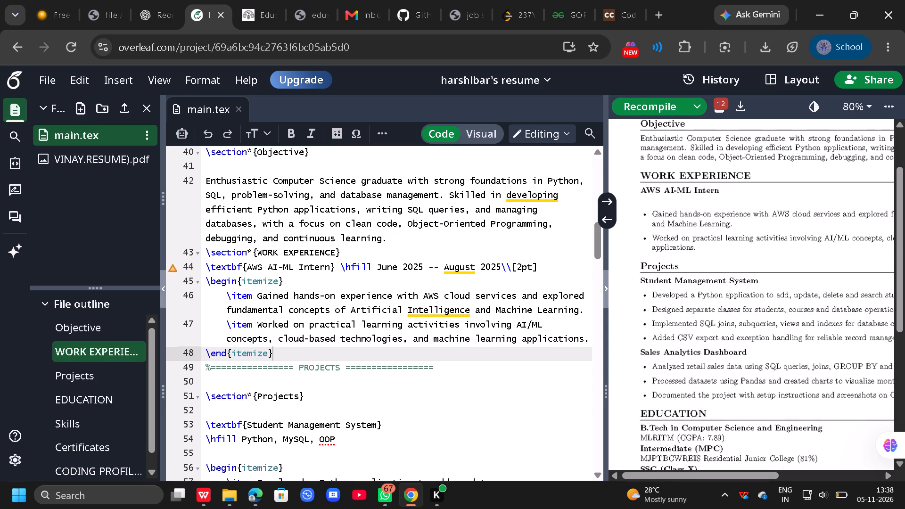
{"action": "scroll", "coordinate": [752, 229], "scroll_direction": "left", "scroll_amount": 6}
{"action": "scroll", "coordinate": [752, 229], "scroll_direction": "right", "scroll_amount": 1}
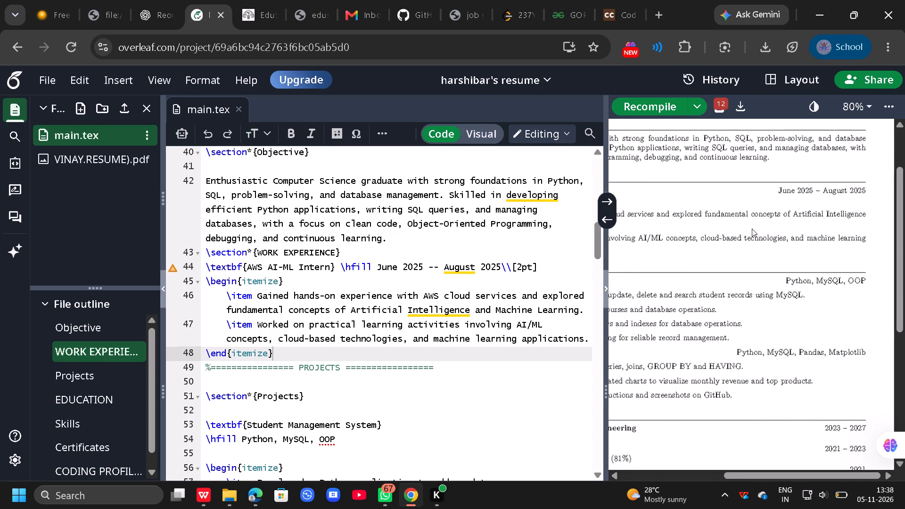
Review the compiled resume in the PDF preview, from the header and Work Experience down to Coding Profiles.
{"action": "scroll", "coordinate": [752, 229], "scroll_direction": "right", "scroll_amount": 1}
{"action": "scroll", "coordinate": [752, 229], "scroll_direction": "down", "scroll_amount": 2}
{"action": "scroll", "coordinate": [752, 229], "scroll_direction": "right", "scroll_amount": 1}
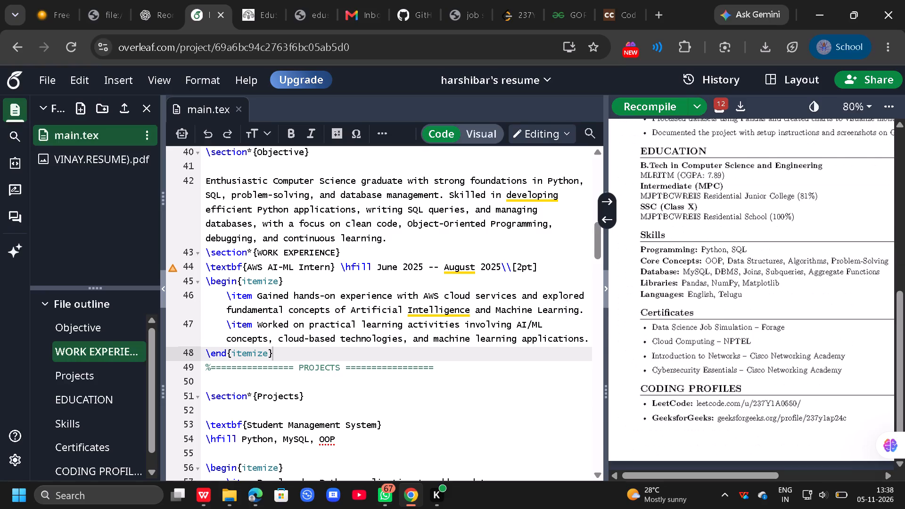
{"action": "scroll", "coordinate": [716, 345], "scroll_direction": "up", "scroll_amount": 1}
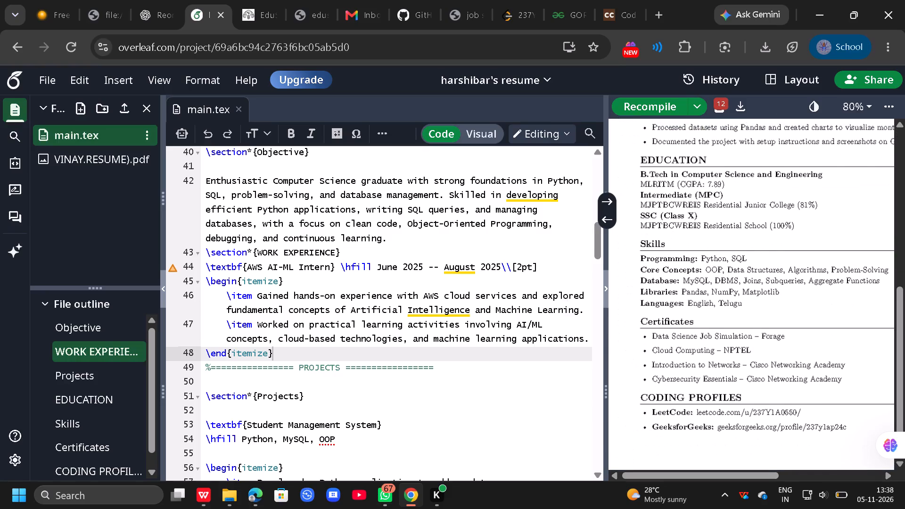
{"action": "scroll", "coordinate": [716, 345], "scroll_direction": "up", "scroll_amount": 5}
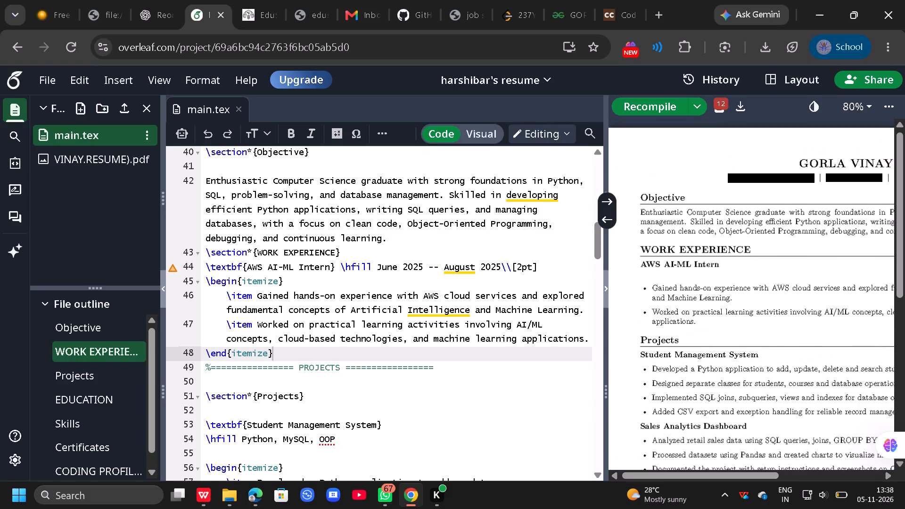
{"action": "scroll", "coordinate": [716, 345], "scroll_direction": "left", "scroll_amount": 2}
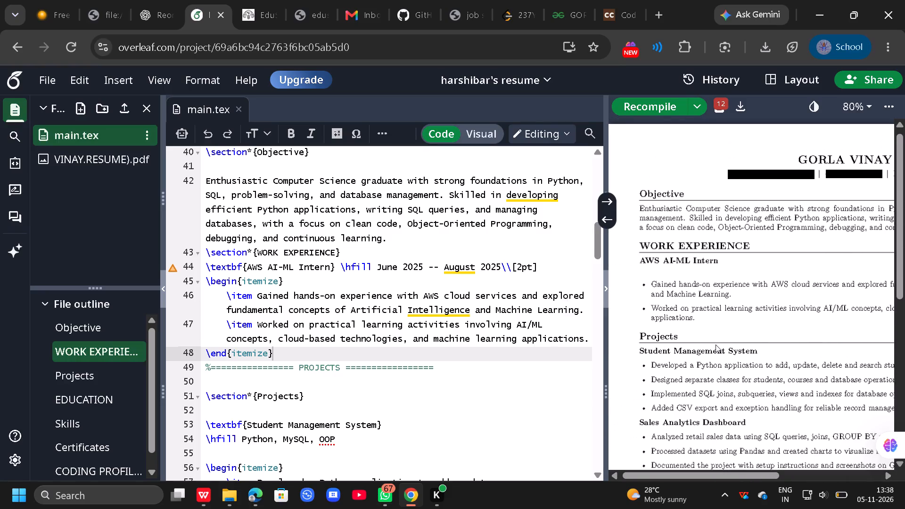
{"action": "scroll", "coordinate": [716, 345], "scroll_direction": "left", "scroll_amount": 2}
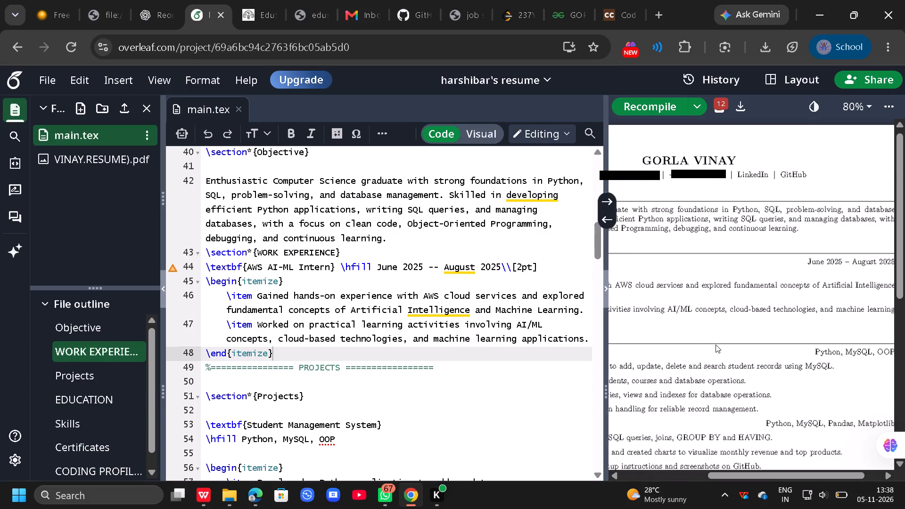
{"action": "scroll", "coordinate": [716, 345], "scroll_direction": "right", "scroll_amount": 2}
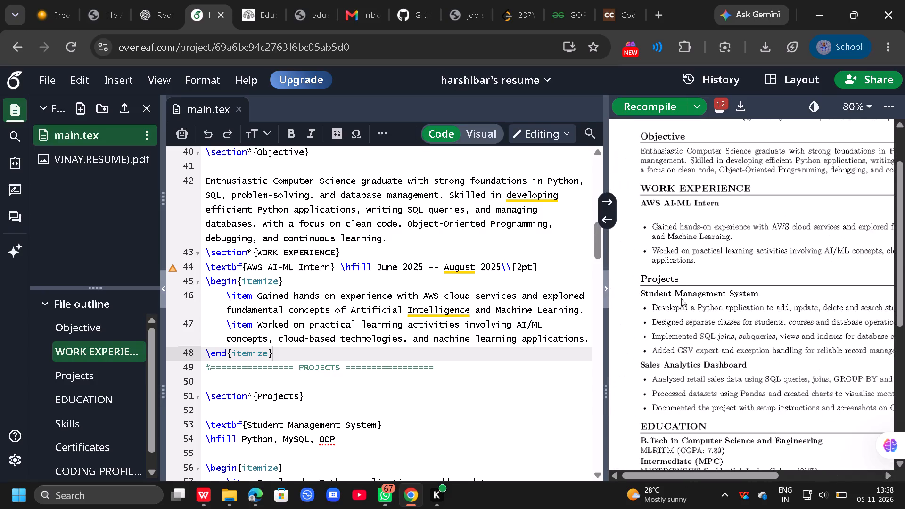
{"action": "scroll", "coordinate": [679, 219], "scroll_direction": "left", "scroll_amount": 2}
{"action": "scroll", "coordinate": [679, 219], "scroll_direction": "right", "scroll_amount": 2}
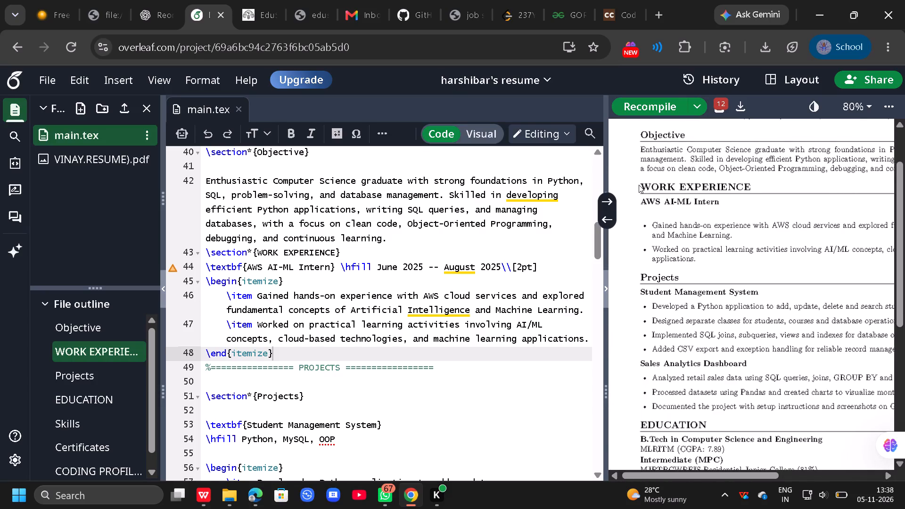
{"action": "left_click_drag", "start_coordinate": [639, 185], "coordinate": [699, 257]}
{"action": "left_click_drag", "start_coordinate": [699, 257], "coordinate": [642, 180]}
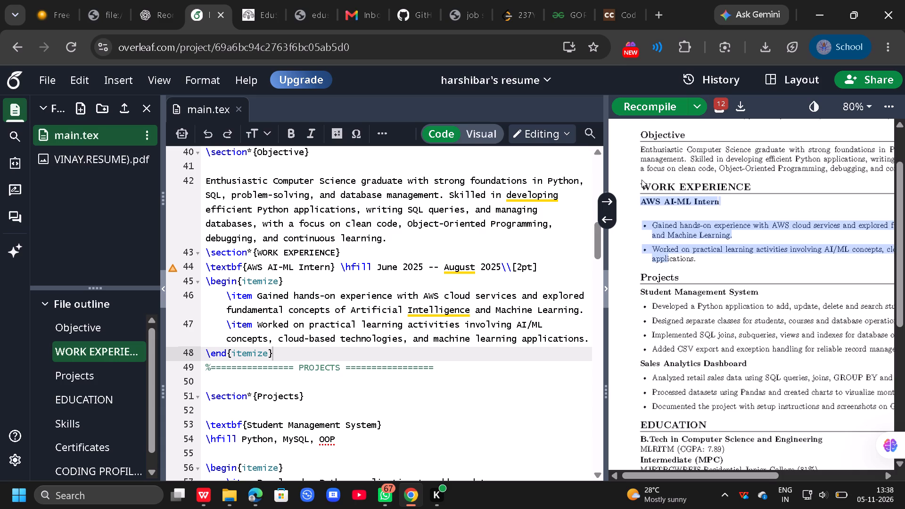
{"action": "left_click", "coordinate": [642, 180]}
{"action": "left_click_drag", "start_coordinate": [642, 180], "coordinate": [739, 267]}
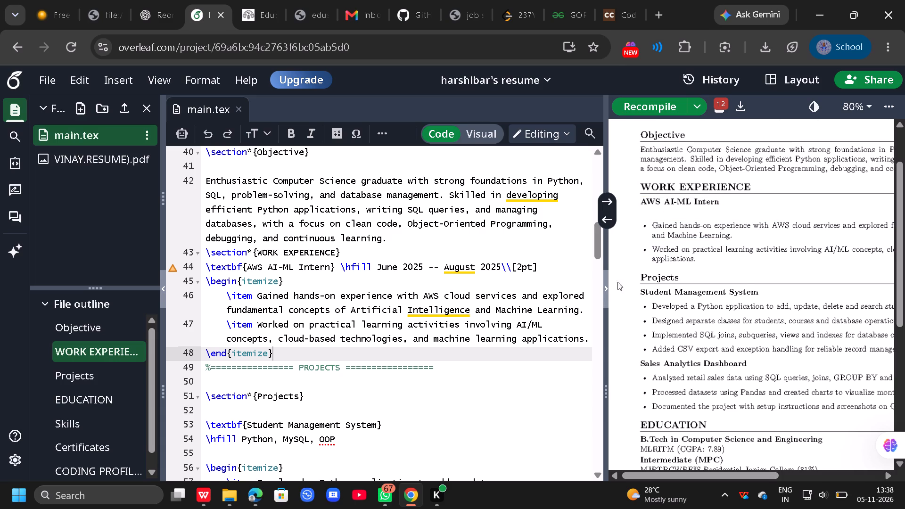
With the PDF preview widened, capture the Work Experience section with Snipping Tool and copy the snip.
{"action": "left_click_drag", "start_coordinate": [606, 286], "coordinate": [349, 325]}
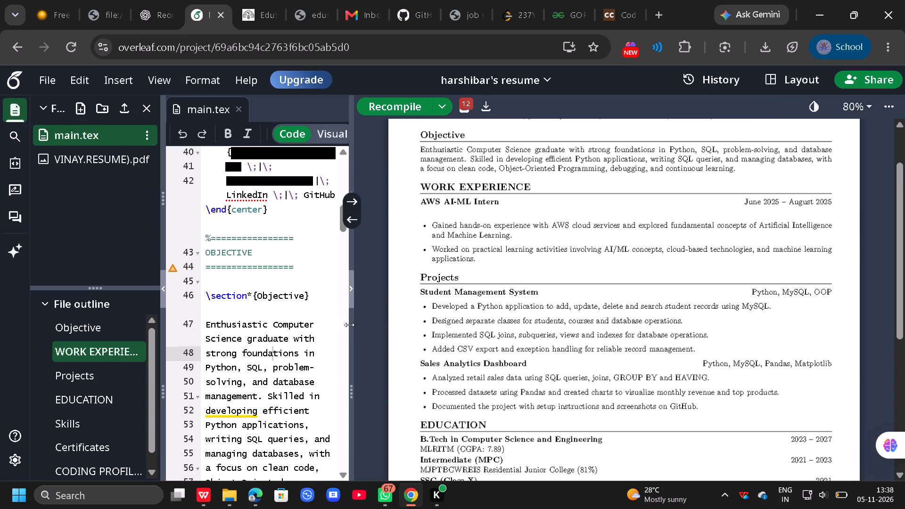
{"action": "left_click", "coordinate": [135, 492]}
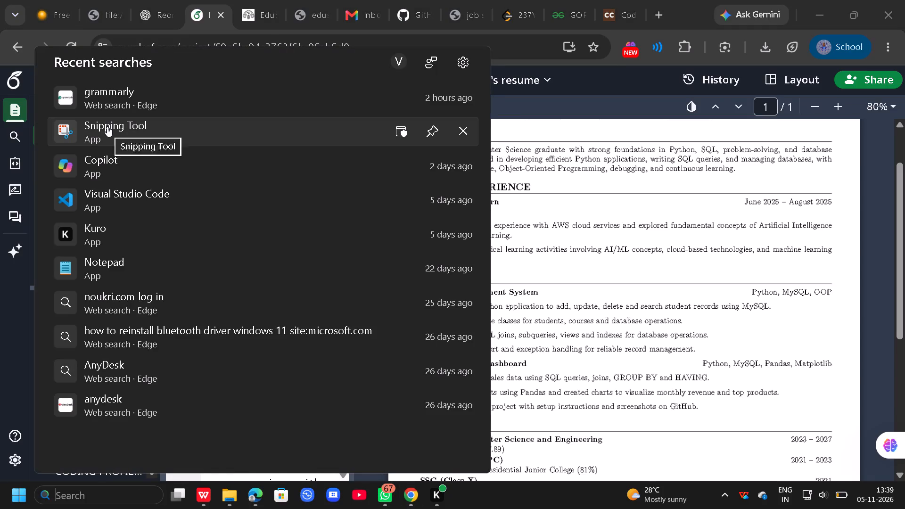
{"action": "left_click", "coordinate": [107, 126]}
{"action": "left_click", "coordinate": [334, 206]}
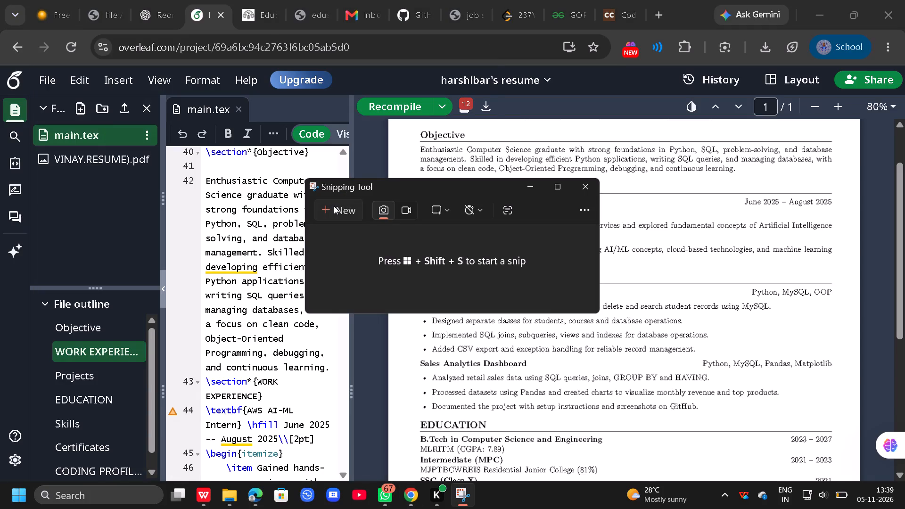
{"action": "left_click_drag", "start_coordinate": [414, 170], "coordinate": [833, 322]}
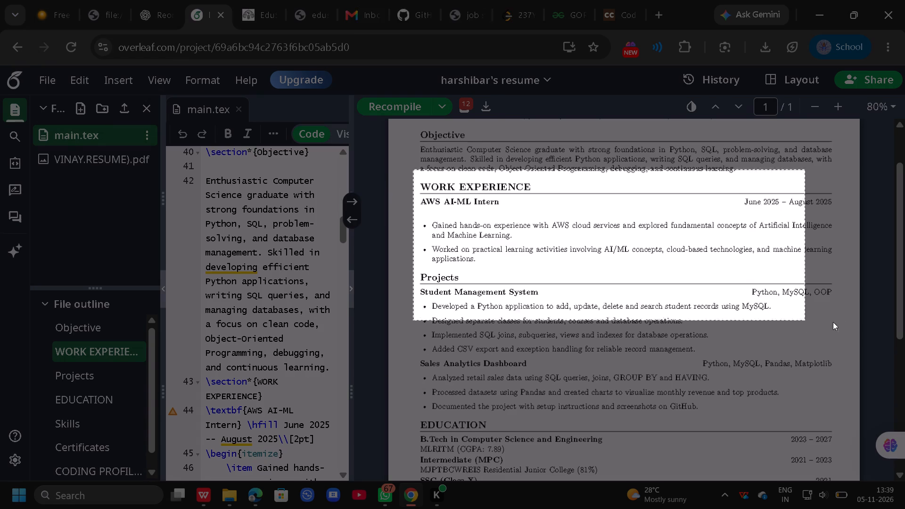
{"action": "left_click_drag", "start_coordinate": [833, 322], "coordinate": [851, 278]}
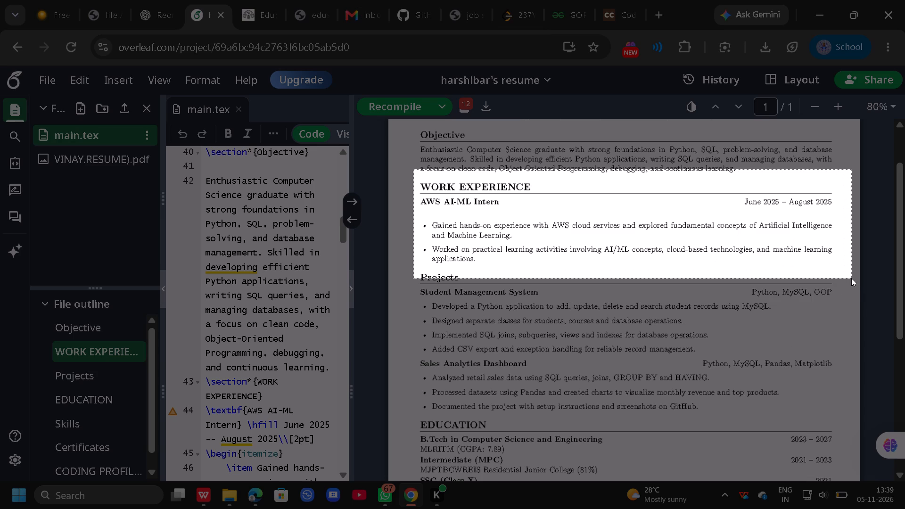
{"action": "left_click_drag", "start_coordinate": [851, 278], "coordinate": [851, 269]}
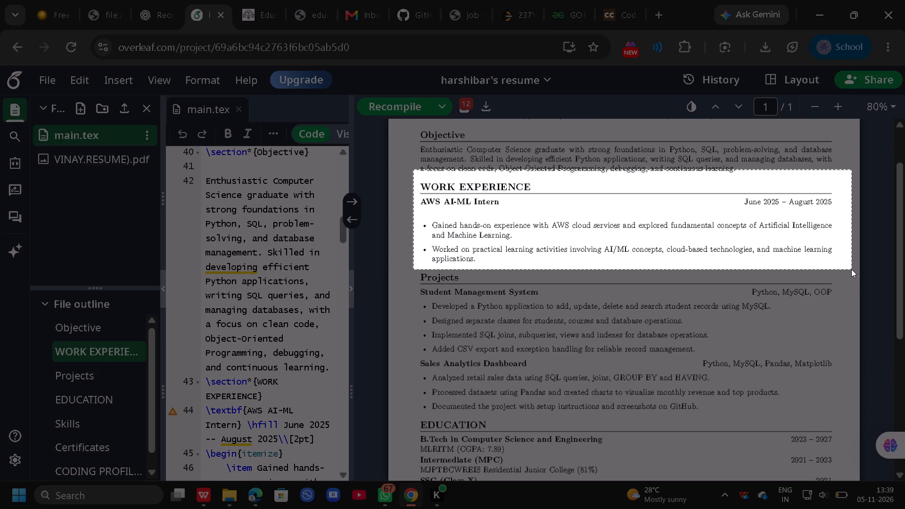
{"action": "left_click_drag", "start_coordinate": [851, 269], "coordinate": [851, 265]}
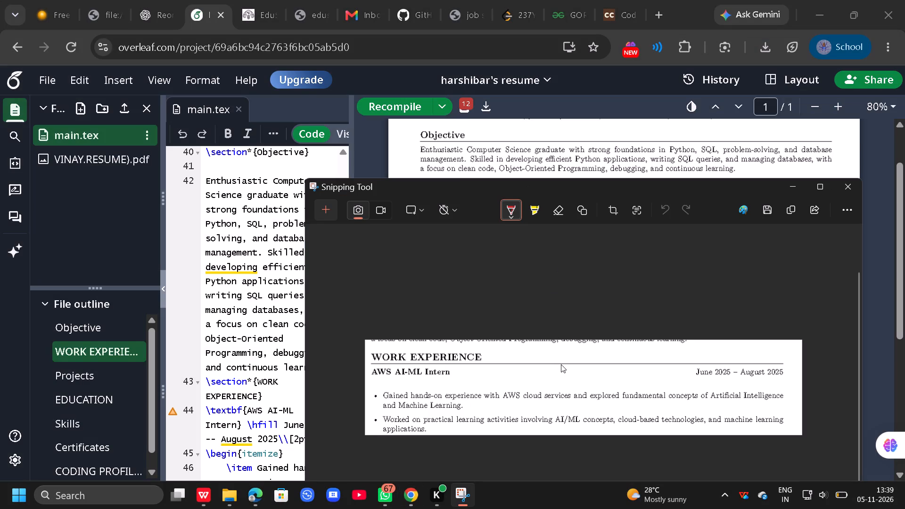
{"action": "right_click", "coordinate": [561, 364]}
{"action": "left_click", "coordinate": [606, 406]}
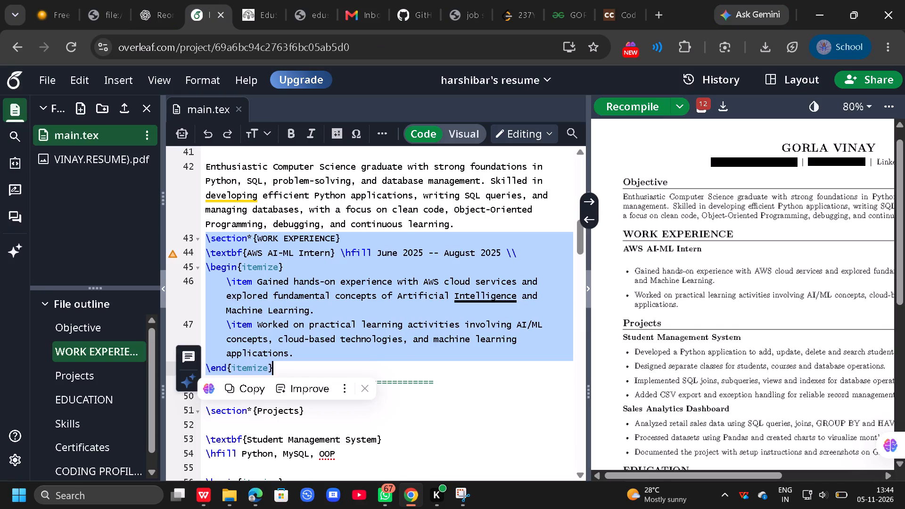
{"action": "key", "text": "ctrl+v"}
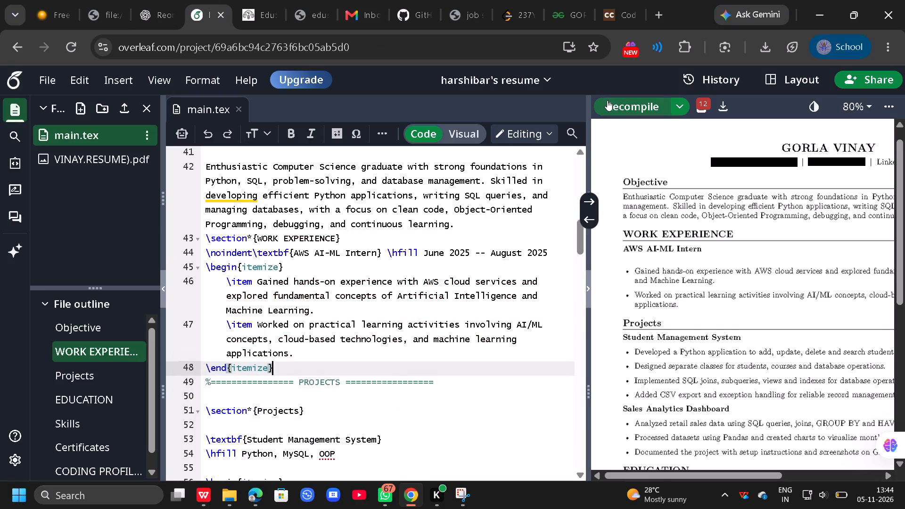
{"action": "left_click", "coordinate": [607, 102]}
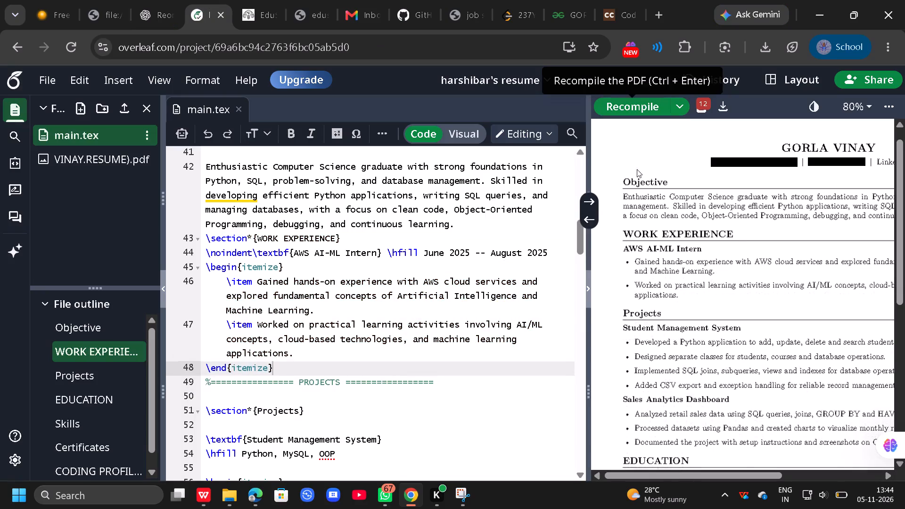
Examine the whole recompiled resume, checking the AWS AI-ML Intern spacing, the dates' alignment and the sections down to CODING PROFILES.
{"action": "scroll", "coordinate": [653, 219], "scroll_direction": "left", "scroll_amount": 6}
{"action": "scroll", "coordinate": [653, 219], "scroll_direction": "right", "scroll_amount": 1}
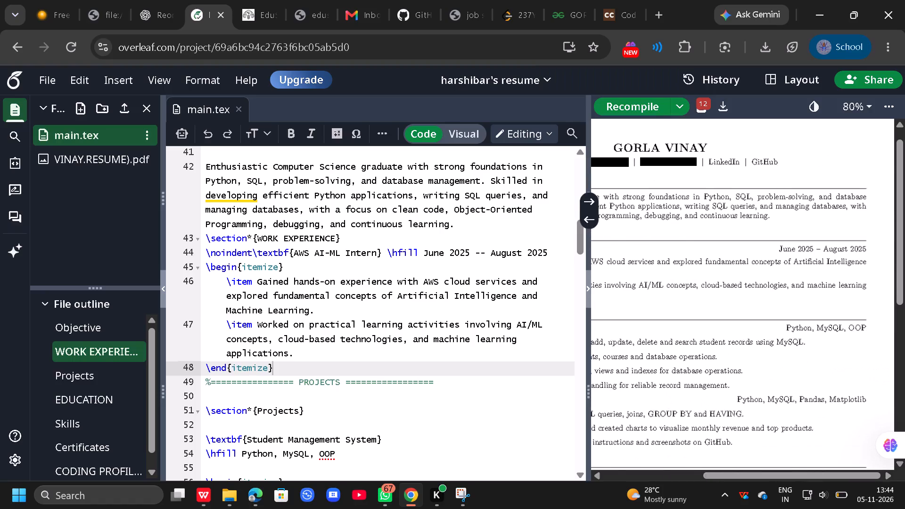
{"action": "scroll", "coordinate": [653, 219], "scroll_direction": "right", "scroll_amount": 1}
{"action": "scroll", "coordinate": [653, 219], "scroll_direction": "down", "scroll_amount": 2}
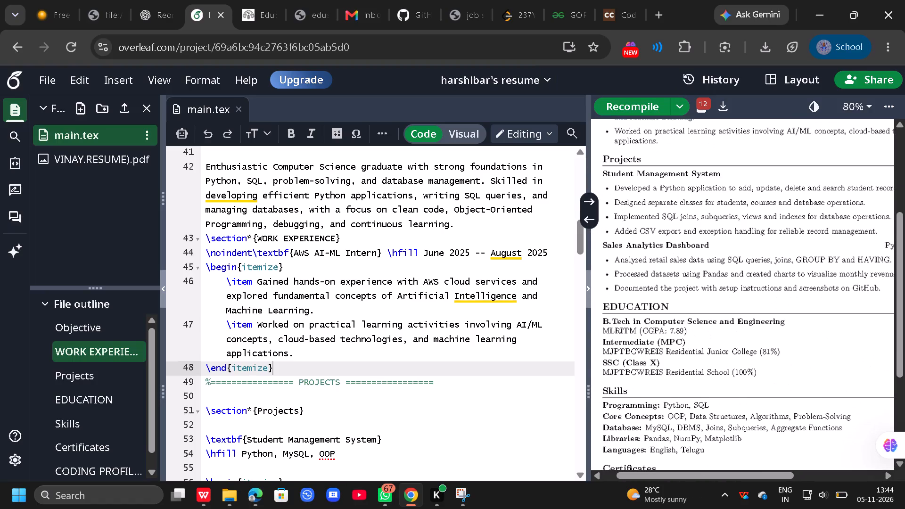
{"action": "scroll", "coordinate": [653, 219], "scroll_direction": "down", "scroll_amount": 1}
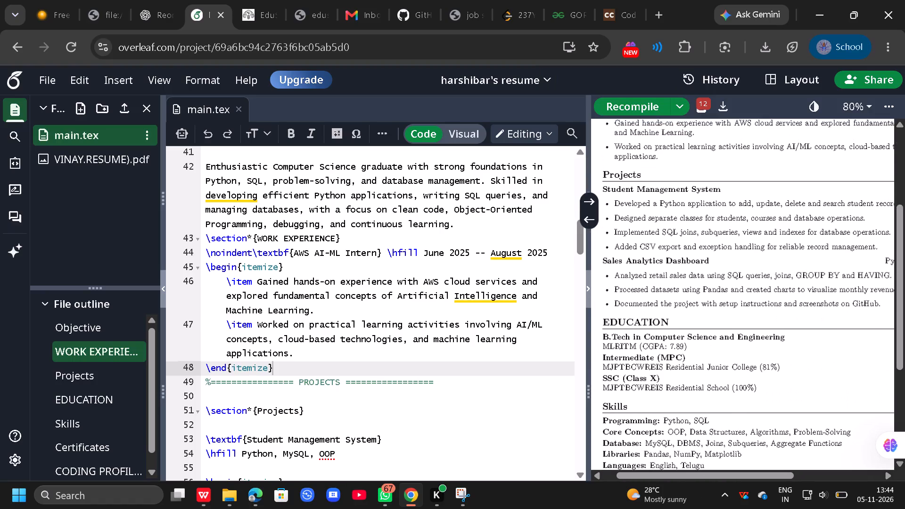
{"action": "scroll", "coordinate": [653, 219], "scroll_direction": "down", "scroll_amount": 1}
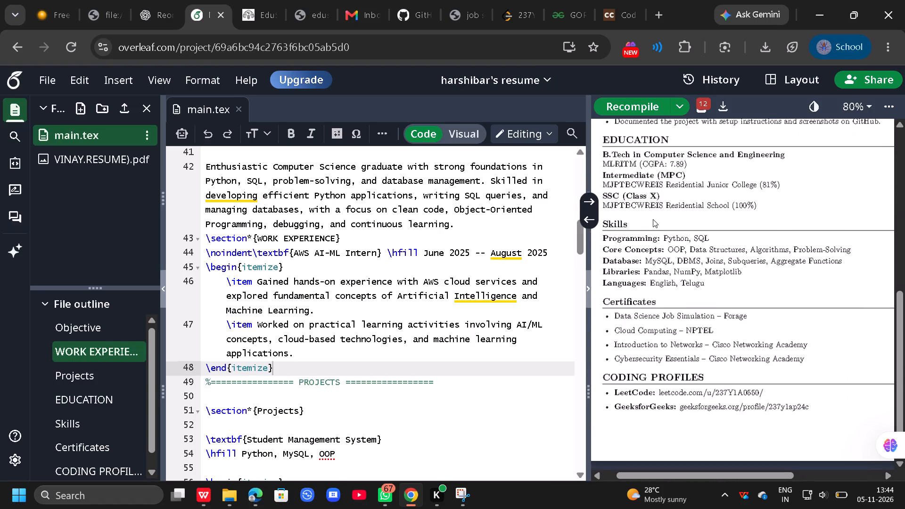
{"action": "scroll", "coordinate": [653, 219], "scroll_direction": "up", "scroll_amount": 2}
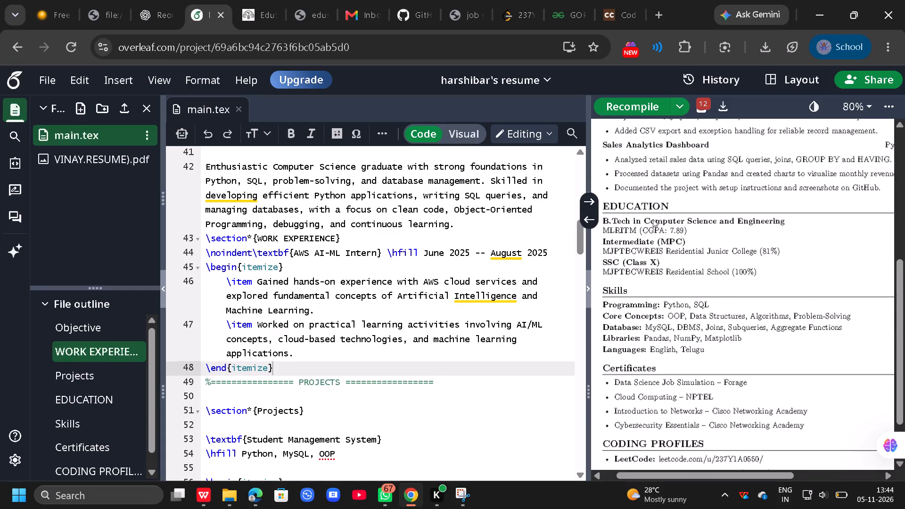
{"action": "scroll", "coordinate": [653, 219], "scroll_direction": "up", "scroll_amount": 4}
{"action": "scroll", "coordinate": [653, 219], "scroll_direction": "down", "scroll_amount": 3}
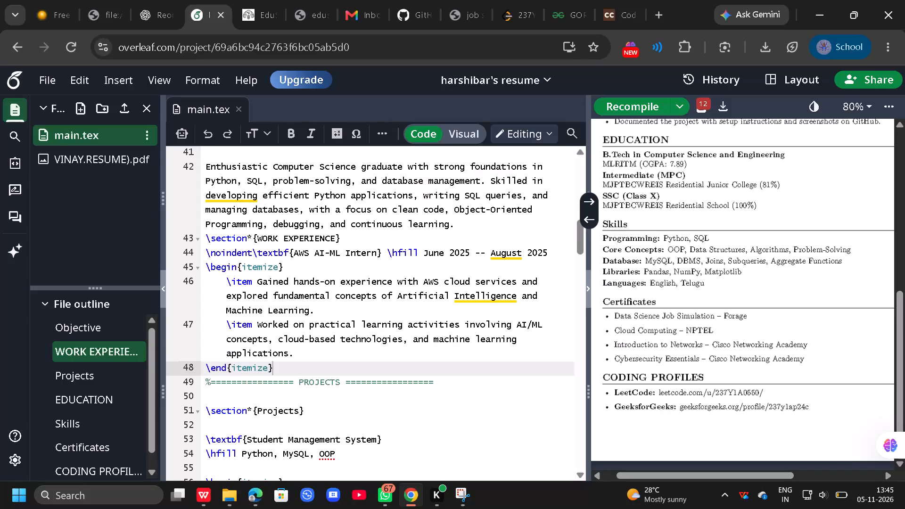
Review the LaTeX source from the preamble to the work experience section against the resume preview, comparing the section headings.
{"action": "left_click", "coordinate": [679, 138]}
{"action": "scroll", "coordinate": [375, 209], "scroll_direction": "up", "scroll_amount": 3}
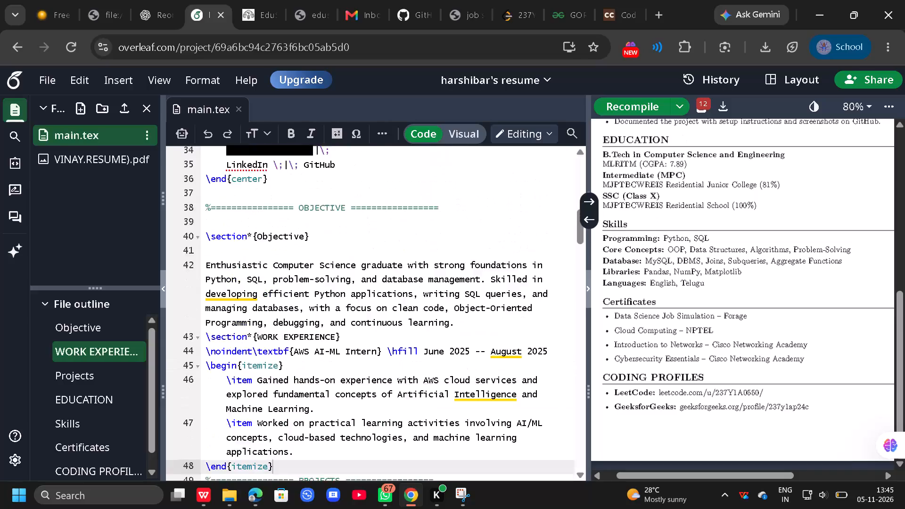
{"action": "scroll", "coordinate": [375, 209], "scroll_direction": "up", "scroll_amount": 3}
{"action": "scroll", "coordinate": [375, 209], "scroll_direction": "down", "scroll_amount": 2}
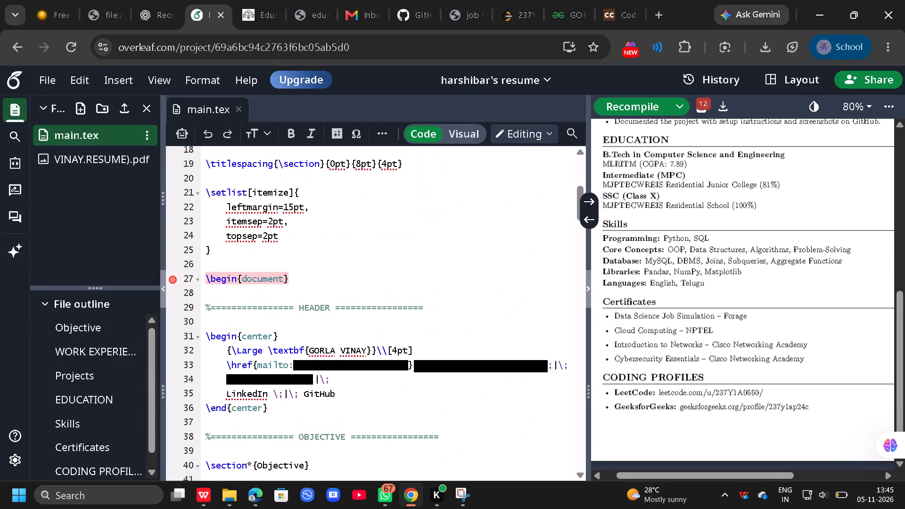
{"action": "scroll", "coordinate": [375, 209], "scroll_direction": "down", "scroll_amount": 1}
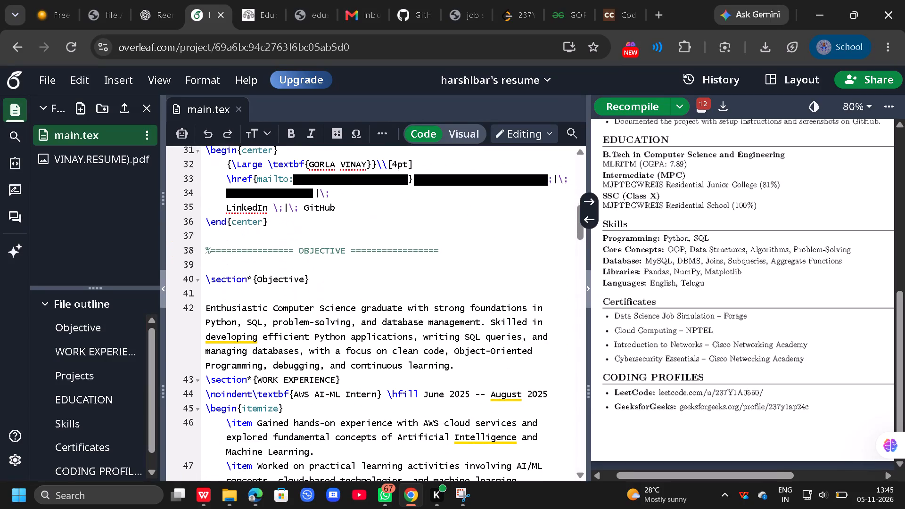
{"action": "scroll", "coordinate": [570, 246], "scroll_direction": "up", "scroll_amount": 3}
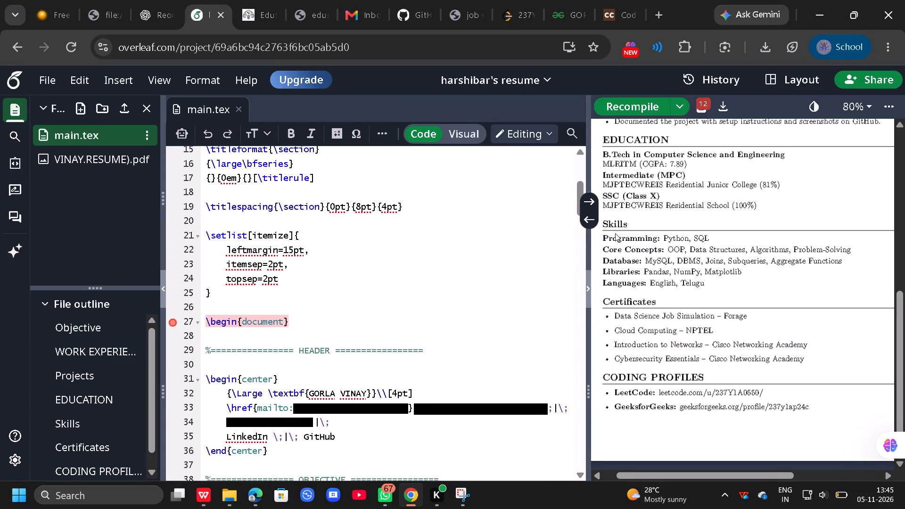
{"action": "scroll", "coordinate": [696, 202], "scroll_direction": "up", "scroll_amount": 7}
{"action": "scroll", "coordinate": [429, 215], "scroll_direction": "up", "scroll_amount": 5}
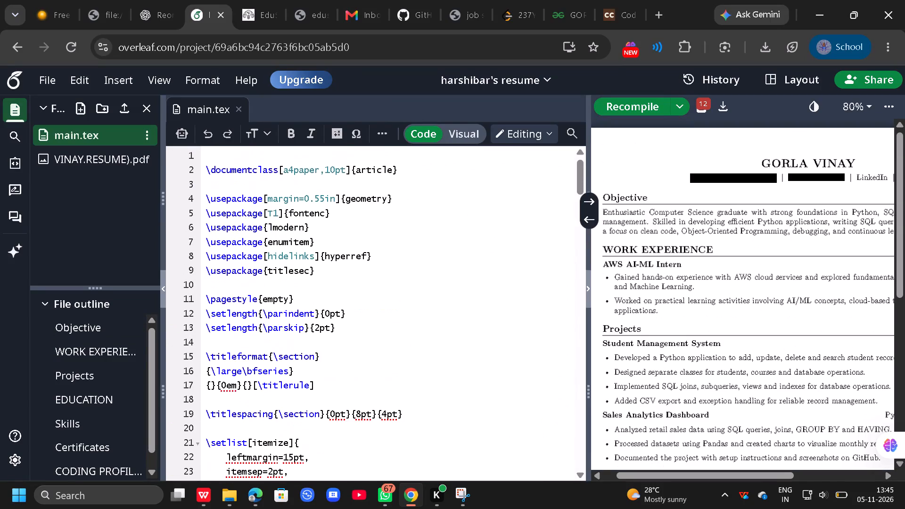
{"action": "scroll", "coordinate": [429, 215], "scroll_direction": "up", "scroll_amount": 1}
{"action": "scroll", "coordinate": [341, 247], "scroll_direction": "down", "scroll_amount": 1}
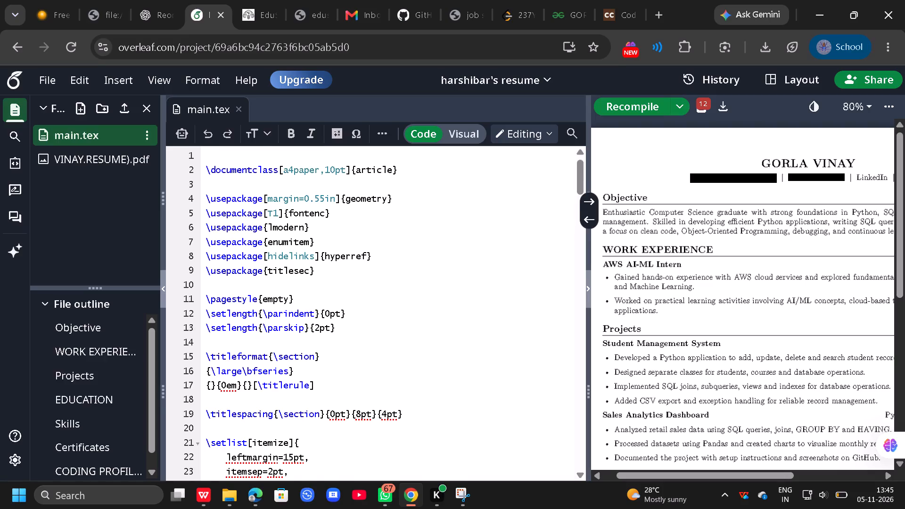
{"action": "scroll", "coordinate": [341, 247], "scroll_direction": "down", "scroll_amount": 2}
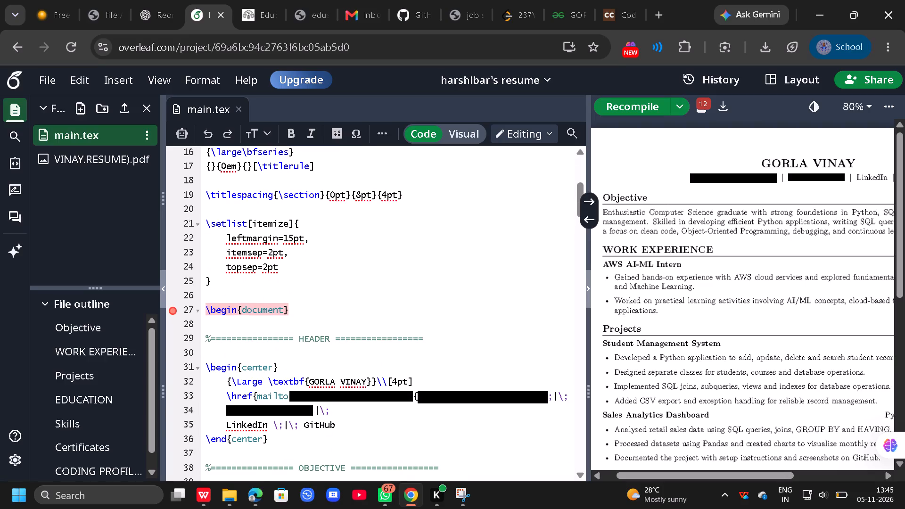
Change the WORK EXPERIENCE section heading in the LaTeX source to "Work Experience".
{"action": "scroll", "coordinate": [335, 295], "scroll_direction": "down", "scroll_amount": 1}
{"action": "left_click", "coordinate": [102, 345]}
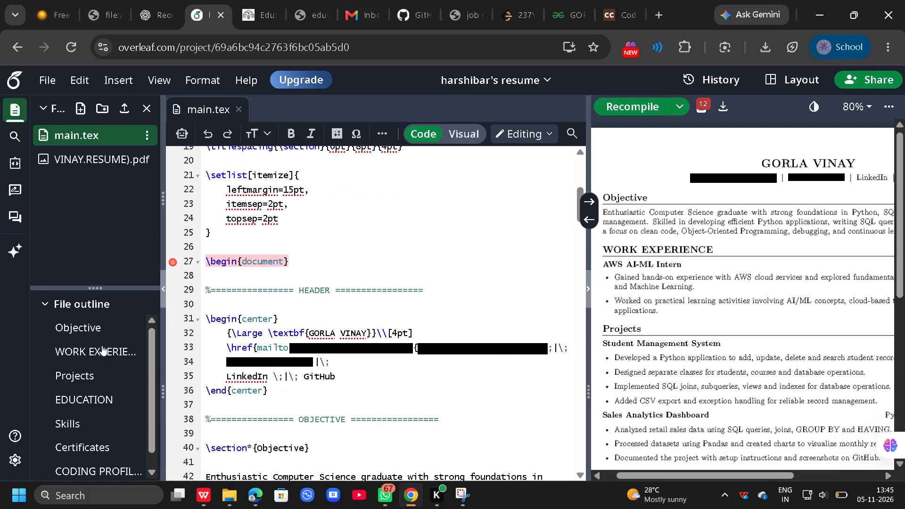
{"action": "left_click", "coordinate": [278, 312]}
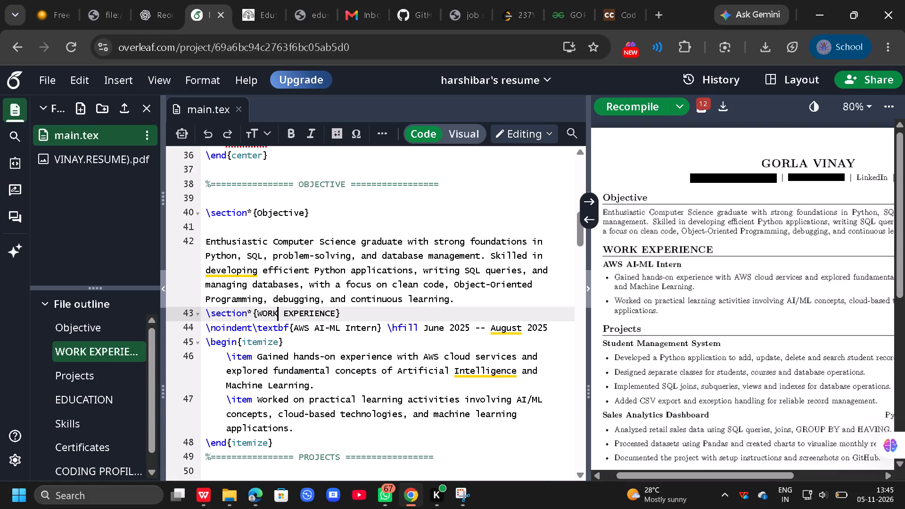
{"action": "key", "text": "BackSpace"}
{"action": "key", "text": "BackSpace"}
{"action": "key", "text": "BackSpace"}
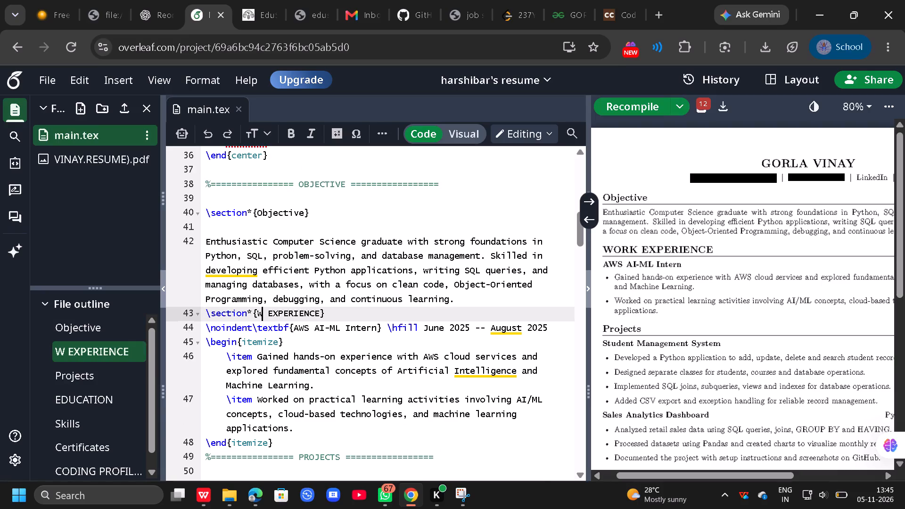
{"action": "type", "text": "or"}
{"action": "key", "text": "k"}
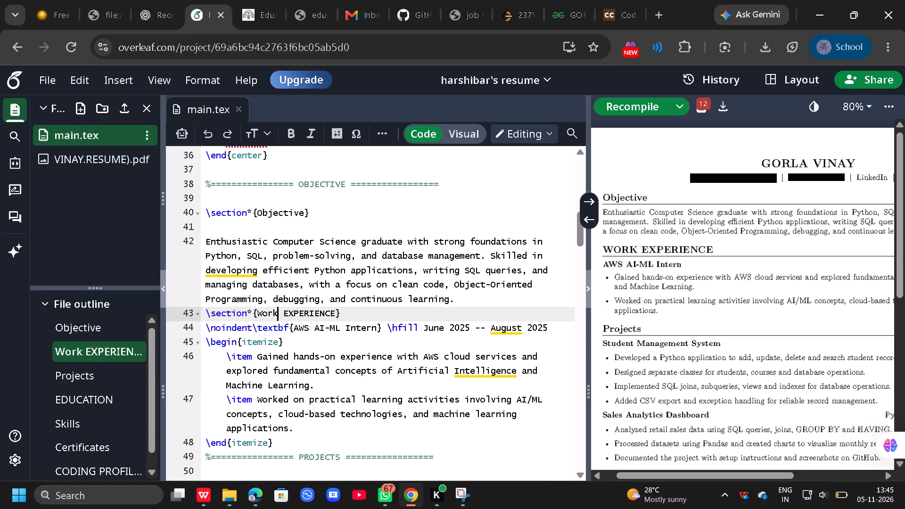
{"action": "left_click", "coordinate": [333, 312]}
{"action": "left_click", "coordinate": [334, 312]}
{"action": "left_click_drag", "start_coordinate": [334, 312], "coordinate": [291, 313]}
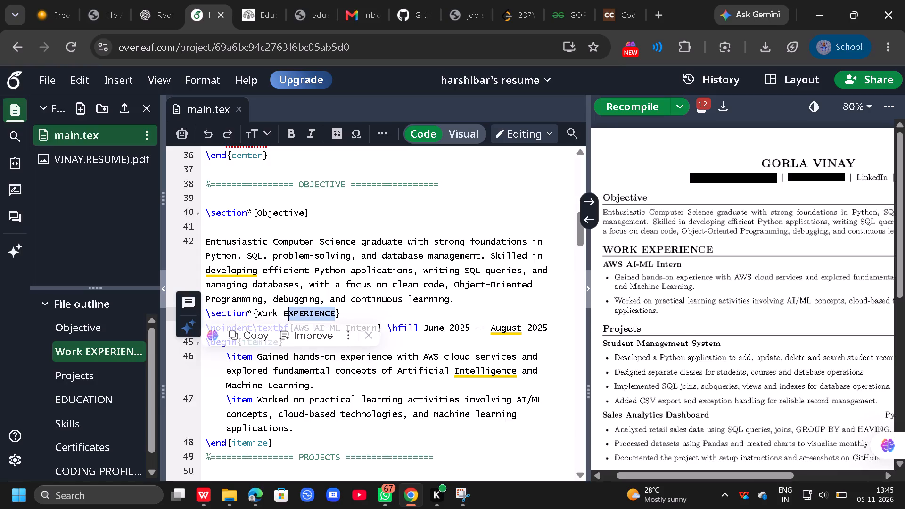
{"action": "key", "text": "Delete"}
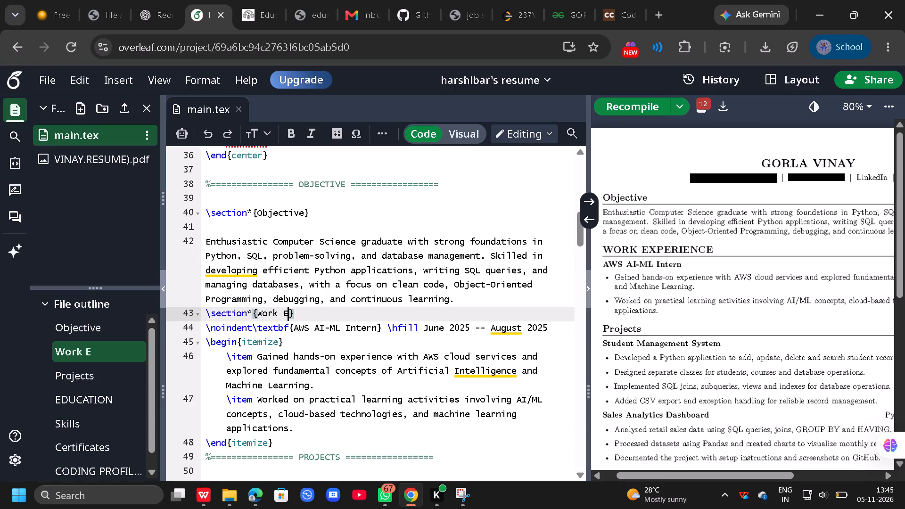
{"action": "key", "text": "x"}
{"action": "type", "text": "perie"}
{"action": "type", "text": "nce"}
Change the EDUCATION section heading in the LaTeX source to "Education".
{"action": "scroll", "coordinate": [291, 313], "scroll_direction": "down", "scroll_amount": 1}
{"action": "scroll", "coordinate": [255, 381], "scroll_direction": "down", "scroll_amount": 1}
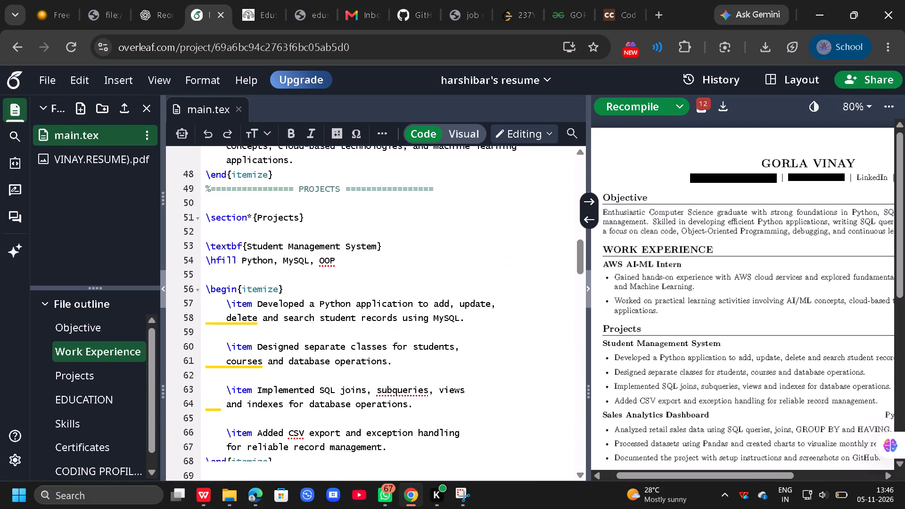
{"action": "scroll", "coordinate": [255, 381], "scroll_direction": "down", "scroll_amount": 4}
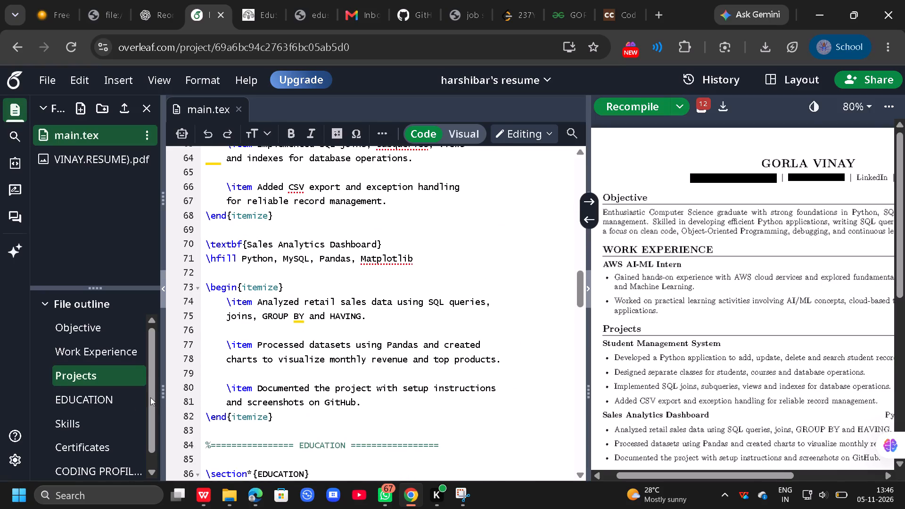
{"action": "left_click", "coordinate": [107, 396]}
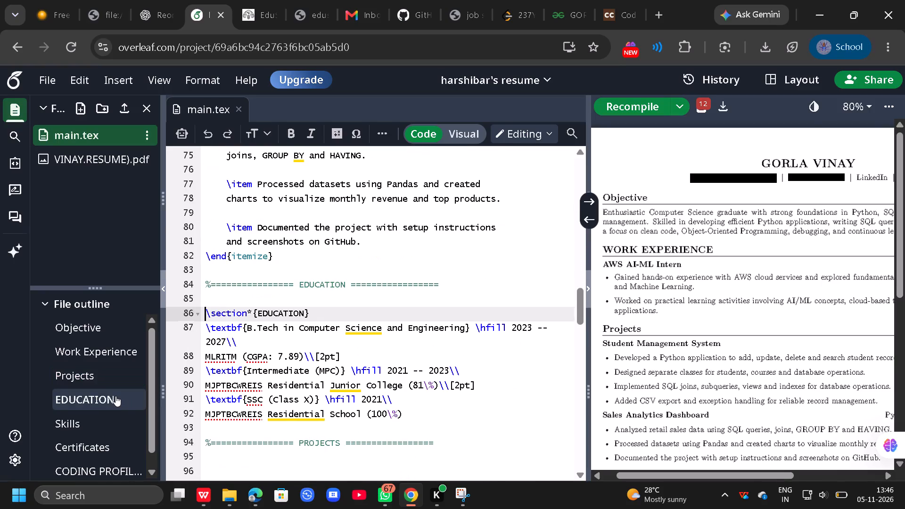
{"action": "left_click", "coordinate": [303, 314]}
{"action": "key", "text": "BackSpace"}
{"action": "key", "text": "BackSpace"}
{"action": "key", "text": "BackSpace"}
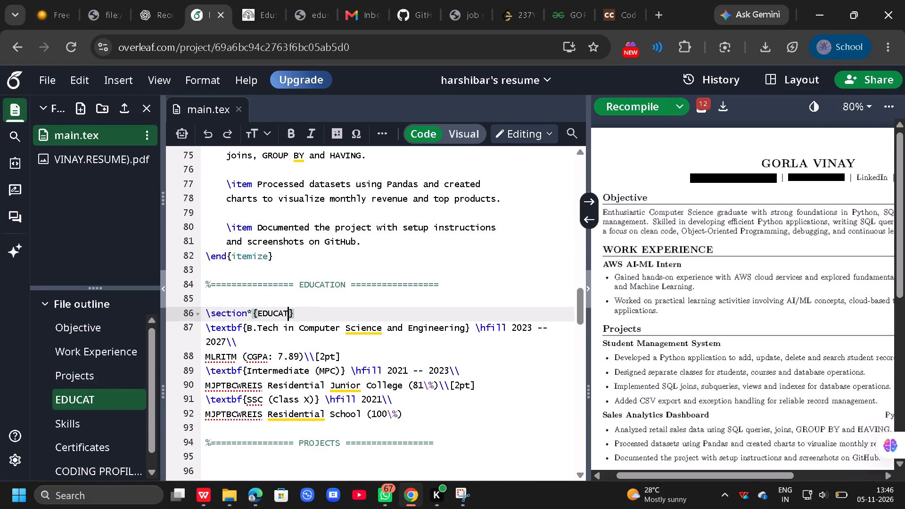
{"action": "key", "text": "BackSpace"}
{"action": "key", "text": "BackSpace"}
{"action": "key", "text": "BackSpace"}
{"action": "key", "text": "BackSpace"}
{"action": "key", "text": "BackSpace"}
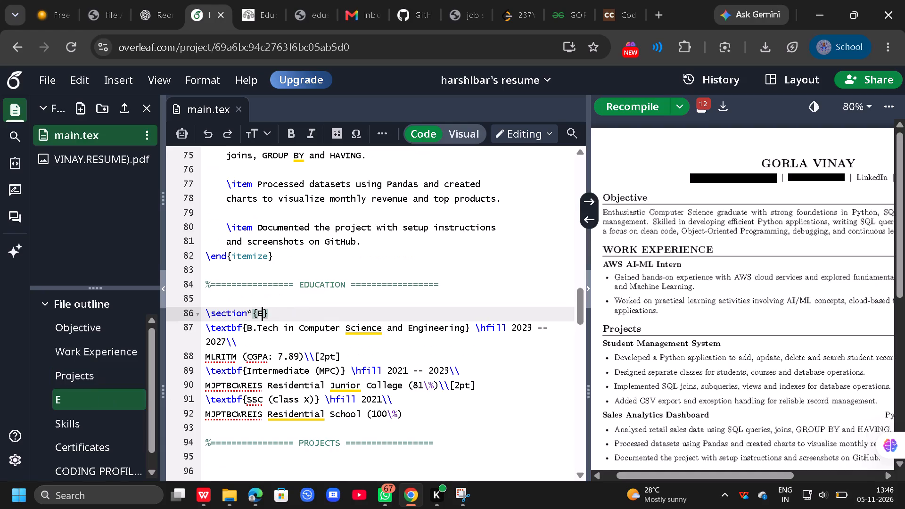
{"action": "type", "text": "ducation"}
{"action": "scroll", "coordinate": [614, 333], "scroll_direction": "down", "scroll_amount": 3}
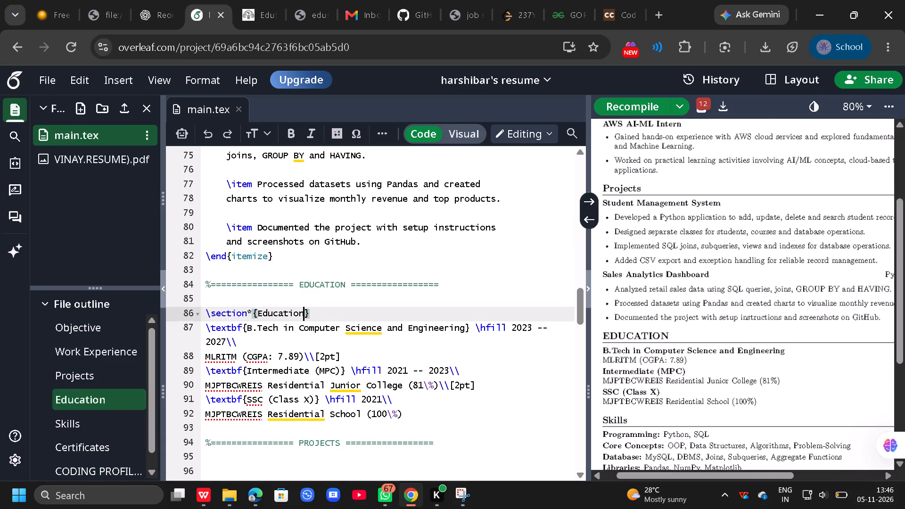
Recompile the resume so the preview shows the edited Work Experience and Education headings.
{"action": "scroll", "coordinate": [614, 333], "scroll_direction": "down", "scroll_amount": 3}
{"action": "scroll", "coordinate": [614, 333], "scroll_direction": "up", "scroll_amount": 1}
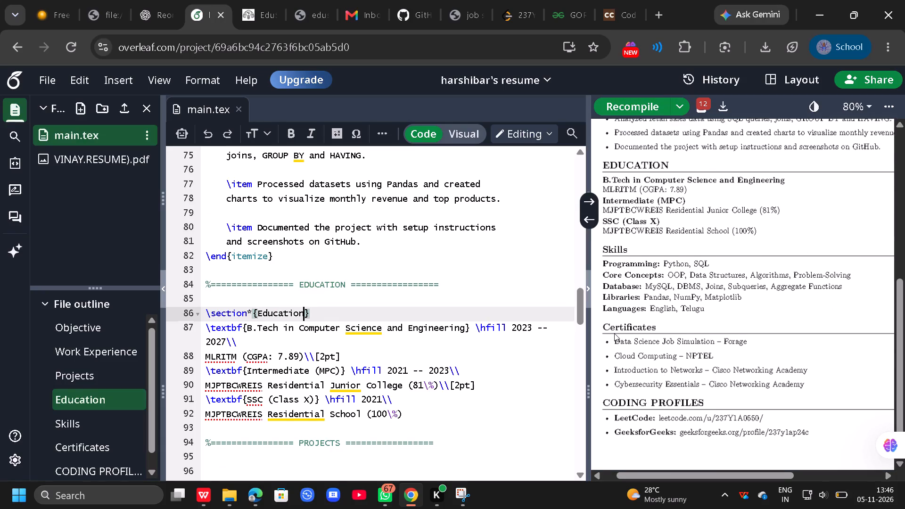
{"action": "scroll", "coordinate": [614, 333], "scroll_direction": "up", "scroll_amount": 1}
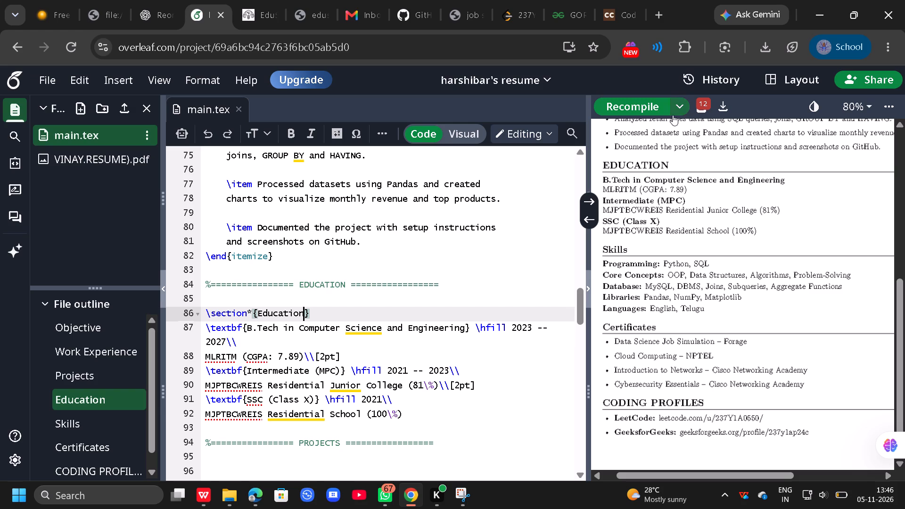
{"action": "left_click", "coordinate": [627, 104]}
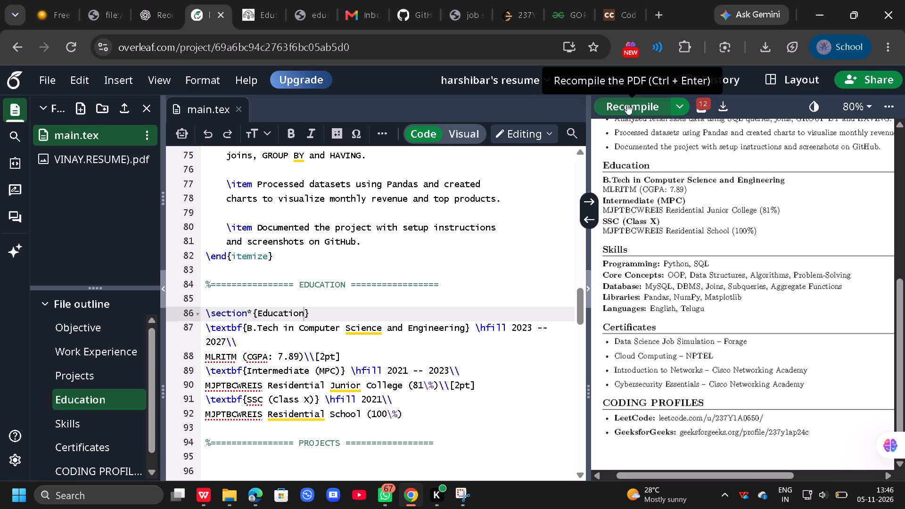
Change the CODING PROFILES section heading in the LaTeX source to "Coding profiles" and recompile the resume.
{"action": "scroll", "coordinate": [375, 333], "scroll_direction": "down", "scroll_amount": 1}
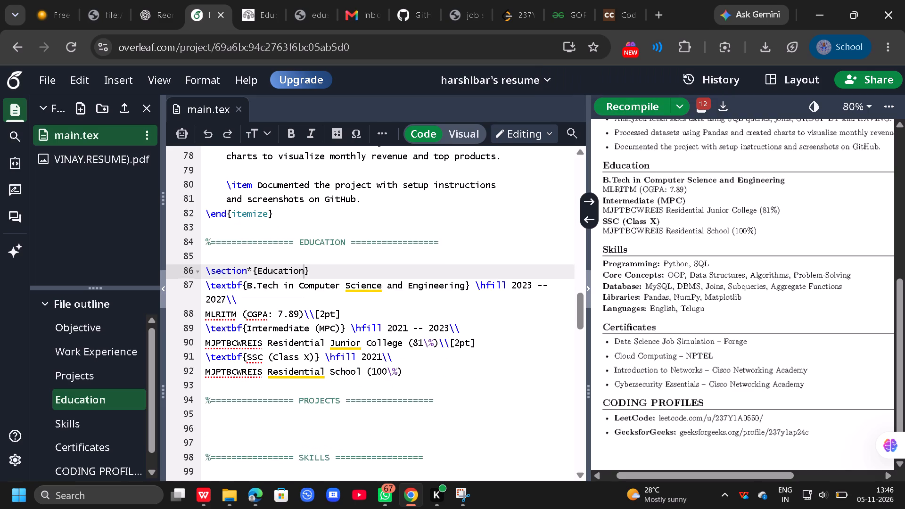
{"action": "scroll", "coordinate": [375, 333], "scroll_direction": "down", "scroll_amount": 8}
{"action": "scroll", "coordinate": [375, 333], "scroll_direction": "up", "scroll_amount": 5}
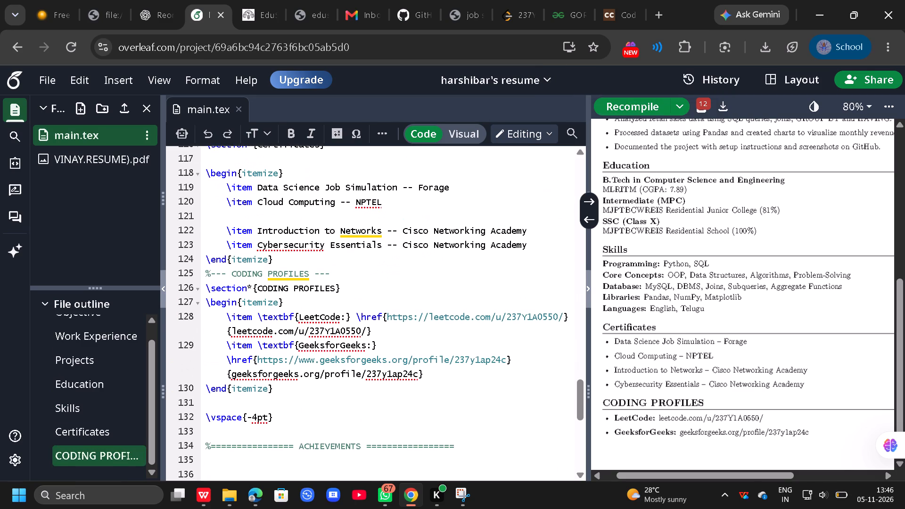
{"action": "left_click", "coordinate": [333, 285]}
{"action": "key", "text": "BackSpace"}
{"action": "key", "text": "BackSpace"}
{"action": "key", "text": "BackSpace"}
{"action": "key", "text": "BackSpace"}
{"action": "key", "text": "BackSpace"}
{"action": "key", "text": "BackSpace"}
{"action": "key", "text": "BackSpace"}
{"action": "key", "text": "BackSpace"}
{"action": "key", "text": "BackSpace"}
{"action": "key", "text": "BackSpace"}
{"action": "key", "text": "BackSpace"}
{"action": "key", "text": "BackSpace"}
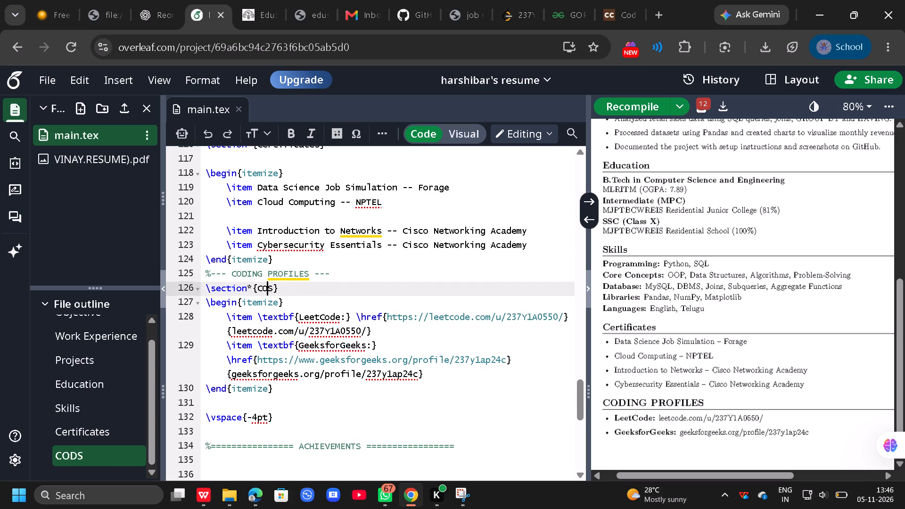
{"action": "key", "text": "BackSpace"}
{"action": "type", "text": "oding"}
{"action": "key", "text": "space"}
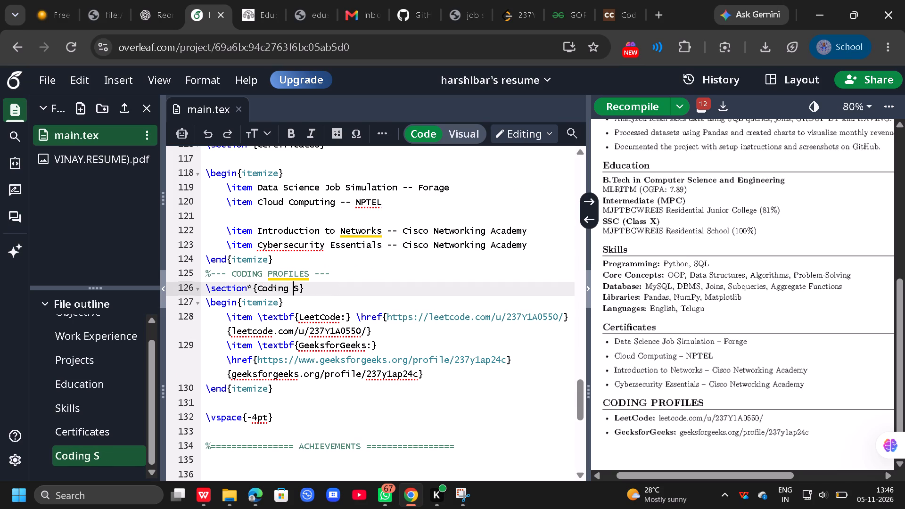
{"action": "key", "text": "p"}
{"action": "key", "text": "r"}
{"action": "type", "text": "ofik"}
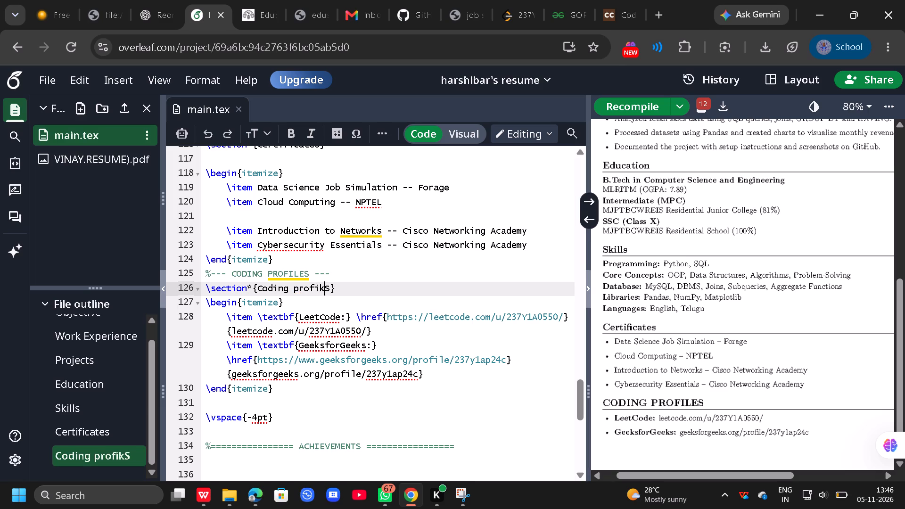
{"action": "key", "text": "BackSpace"}
{"action": "type", "text": "les"}
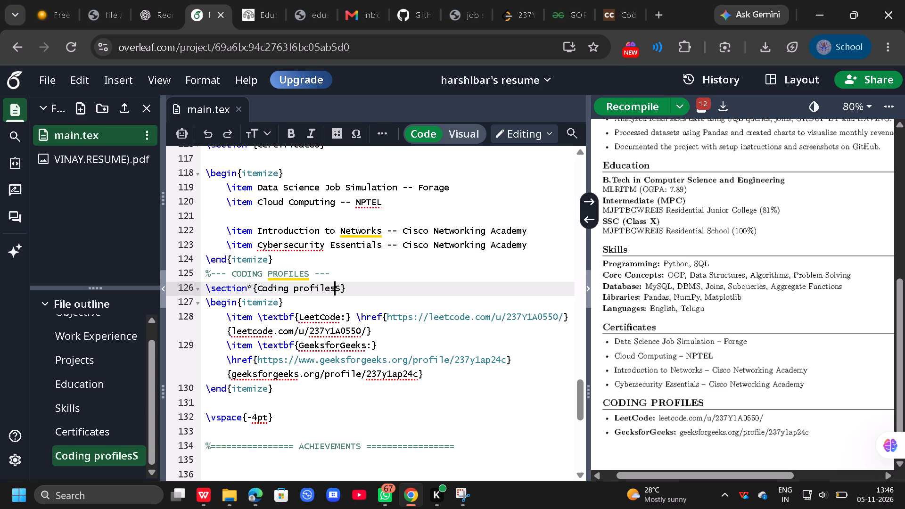
{"action": "key", "text": "Right"}
{"action": "key", "text": "BackSpace"}
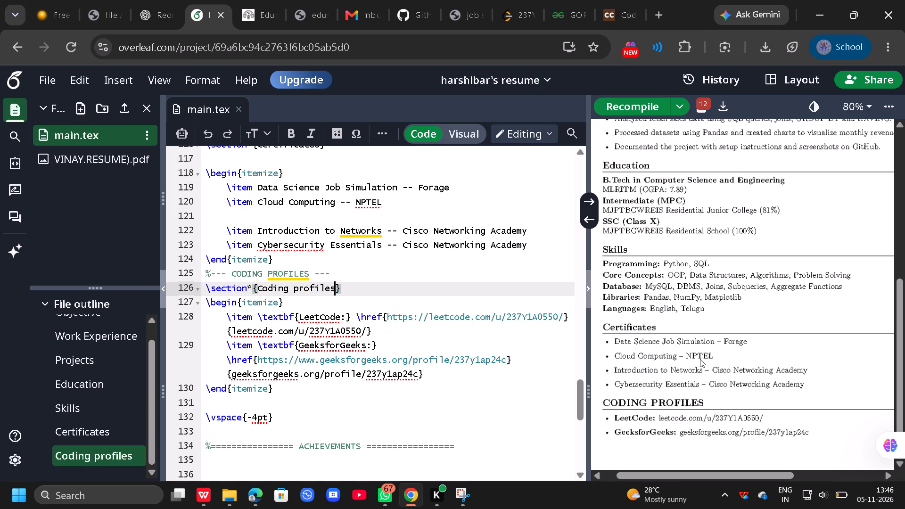
{"action": "left_click", "coordinate": [642, 103]}
Examine the recompiled resume preview from the header to the coding profiles, checking the section headings and the dates' alignment.
{"action": "scroll", "coordinate": [700, 359], "scroll_direction": "down", "scroll_amount": 1}
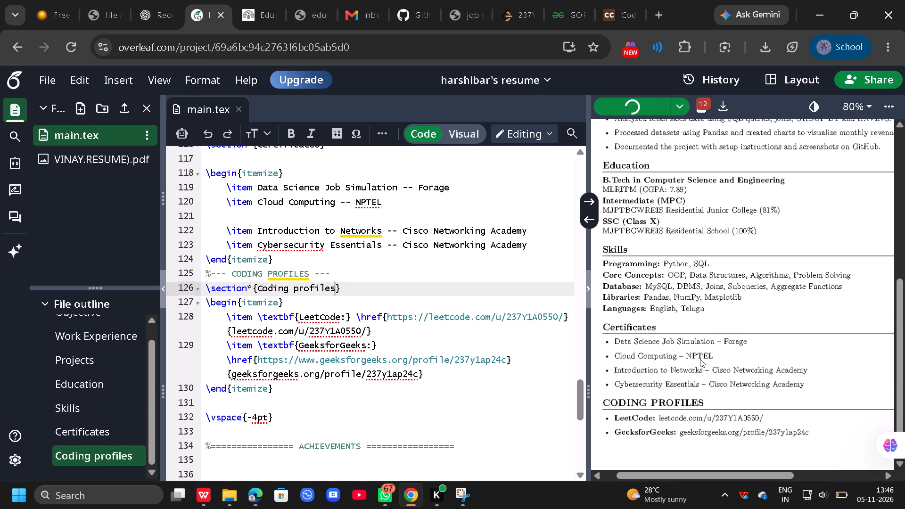
{"action": "scroll", "coordinate": [700, 359], "scroll_direction": "down", "scroll_amount": 3}
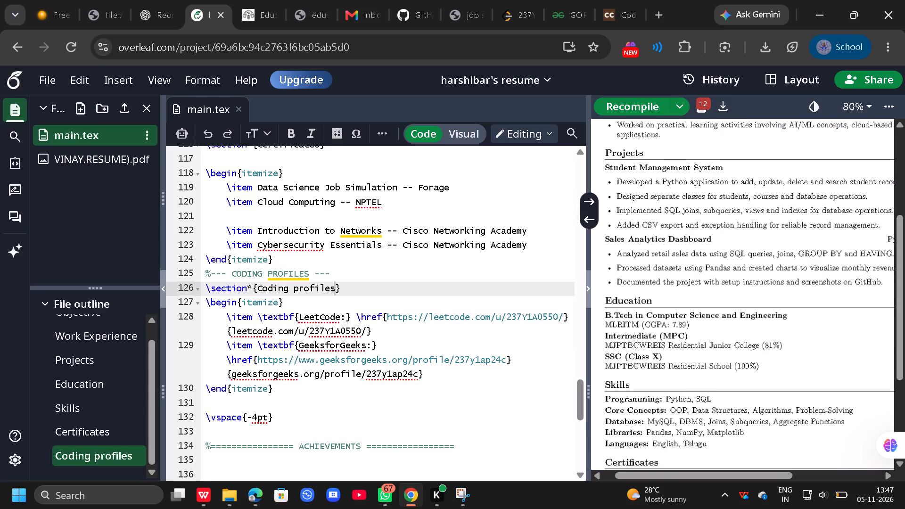
{"action": "scroll", "coordinate": [700, 359], "scroll_direction": "up", "scroll_amount": 1}
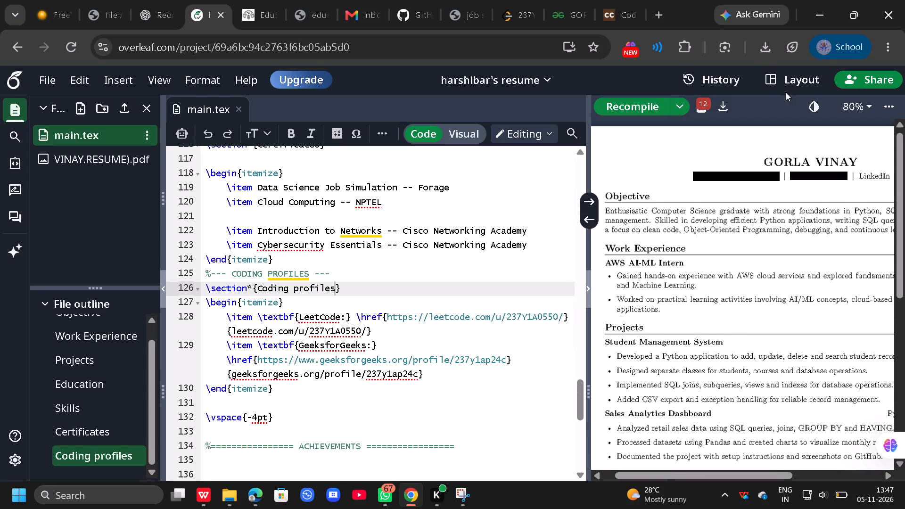
{"action": "scroll", "coordinate": [646, 264], "scroll_direction": "left", "scroll_amount": 4}
{"action": "scroll", "coordinate": [646, 264], "scroll_direction": "down", "scroll_amount": 1}
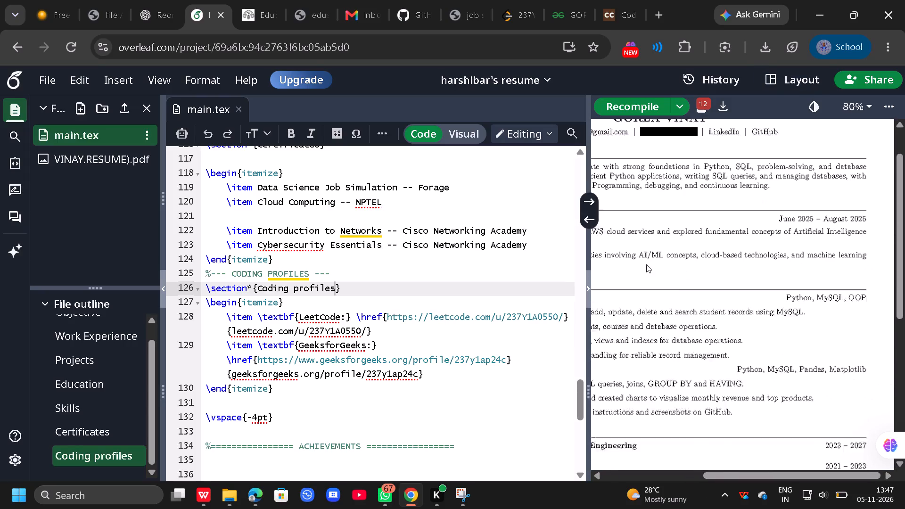
{"action": "scroll", "coordinate": [646, 264], "scroll_direction": "down", "scroll_amount": 5}
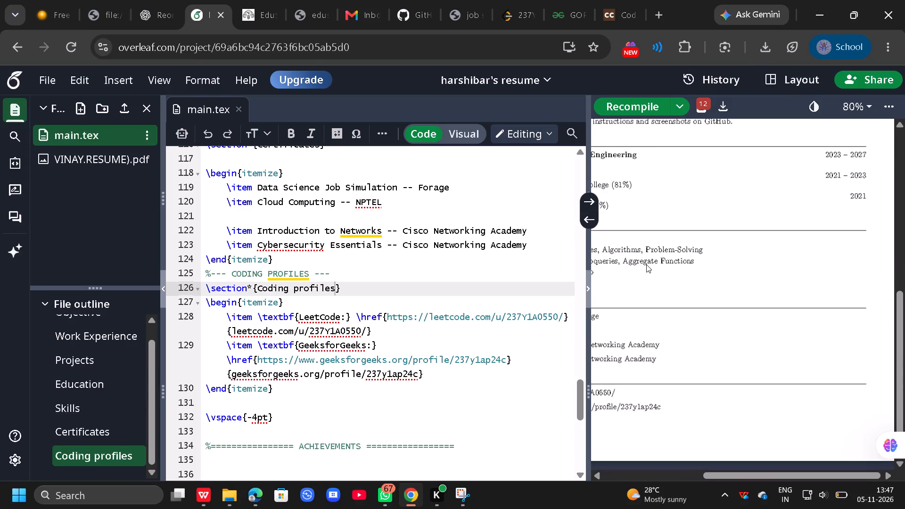
{"action": "scroll", "coordinate": [646, 264], "scroll_direction": "right", "scroll_amount": 3}
{"action": "scroll", "coordinate": [646, 264], "scroll_direction": "left", "scroll_amount": 2}
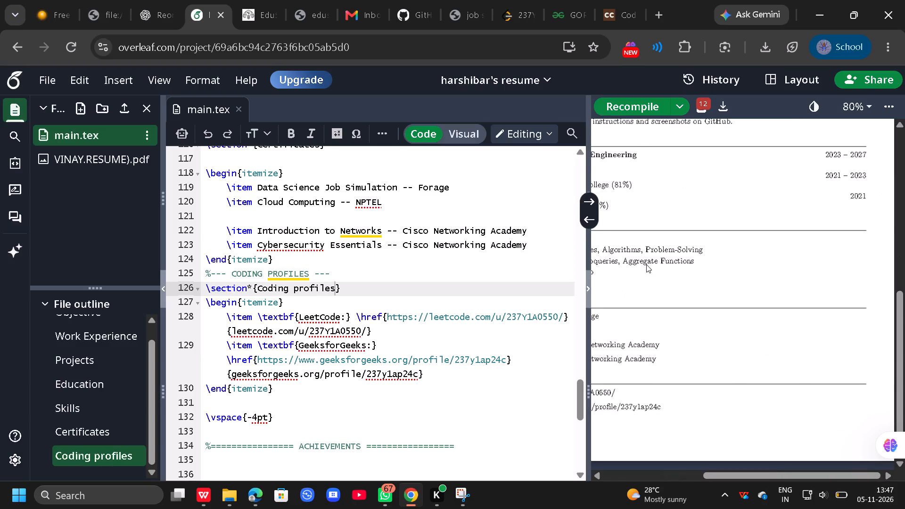
{"action": "scroll", "coordinate": [646, 264], "scroll_direction": "up", "scroll_amount": 3}
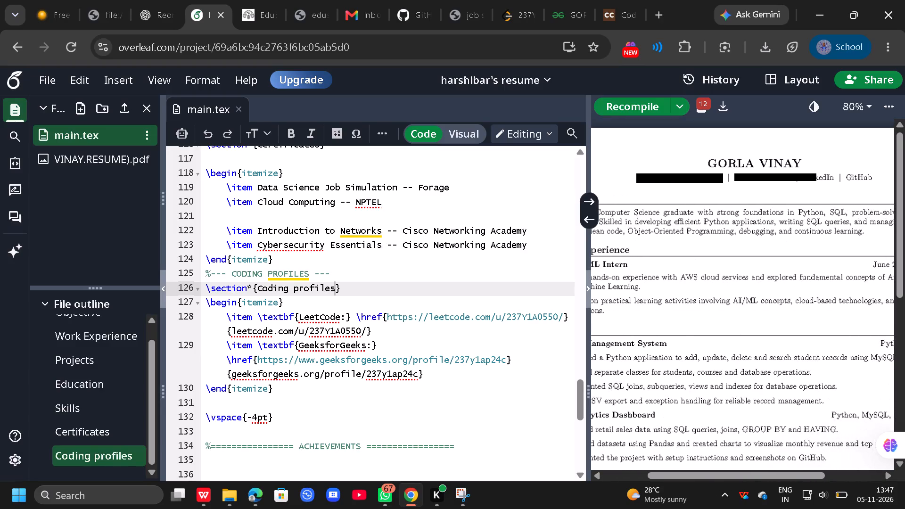
{"action": "scroll", "coordinate": [646, 264], "scroll_direction": "left", "scroll_amount": 1}
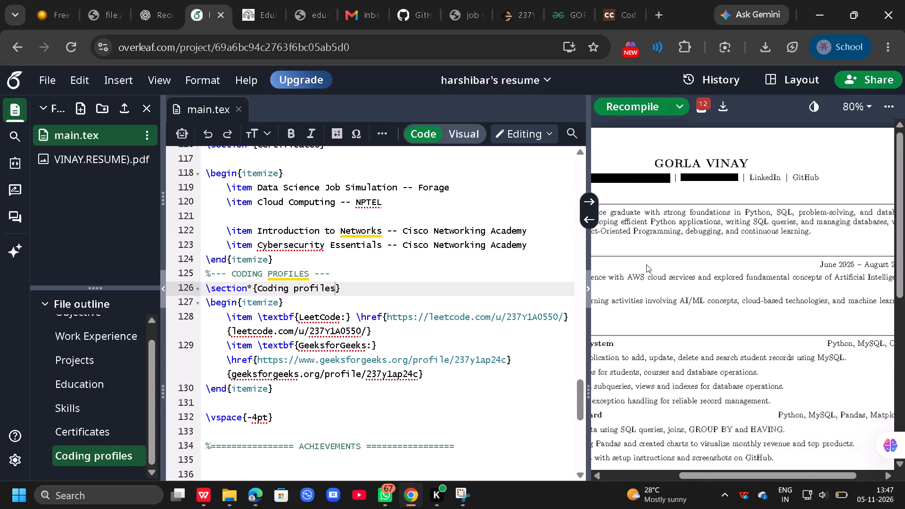
Download the compiled resume as a PDF and open the downloaded file to check its whole page.
{"action": "left_click", "coordinate": [716, 108]}
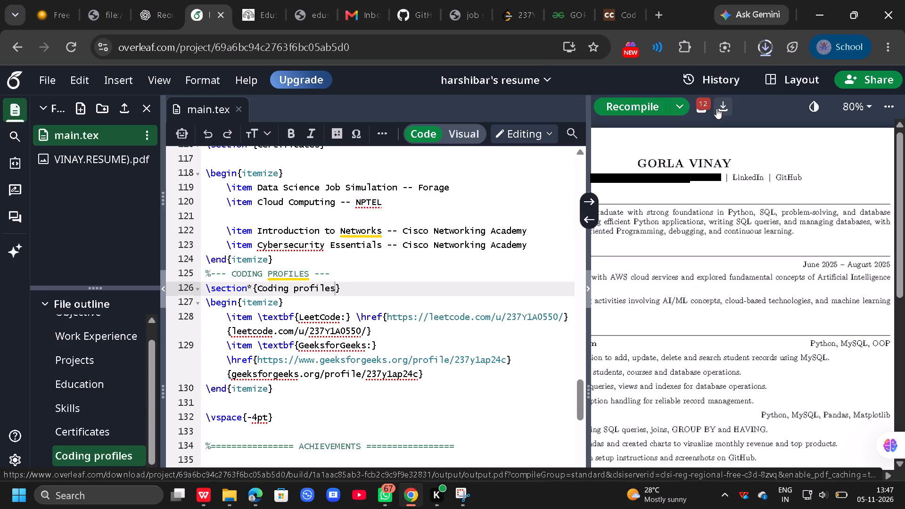
{"action": "left_click", "coordinate": [672, 84]}
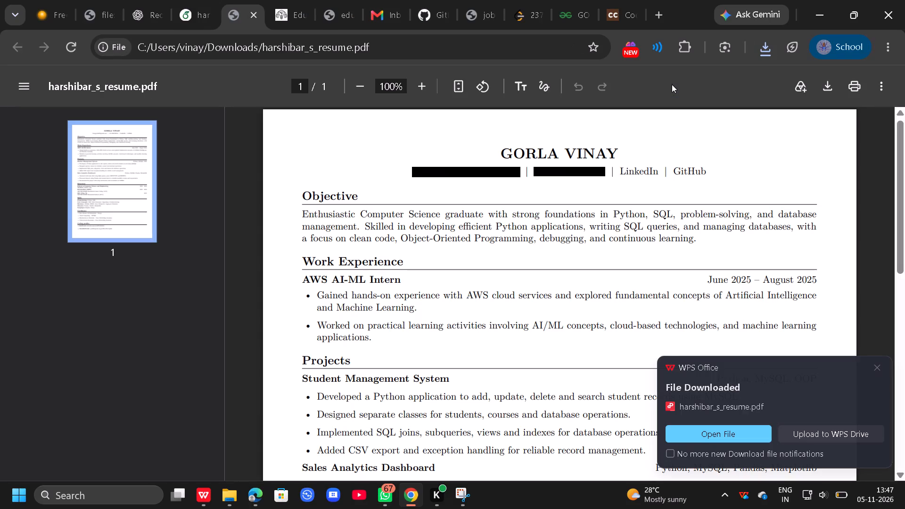
{"action": "scroll", "coordinate": [672, 84], "scroll_direction": "down", "scroll_amount": 2}
{"action": "scroll", "coordinate": [639, 150], "scroll_direction": "down", "scroll_amount": 2}
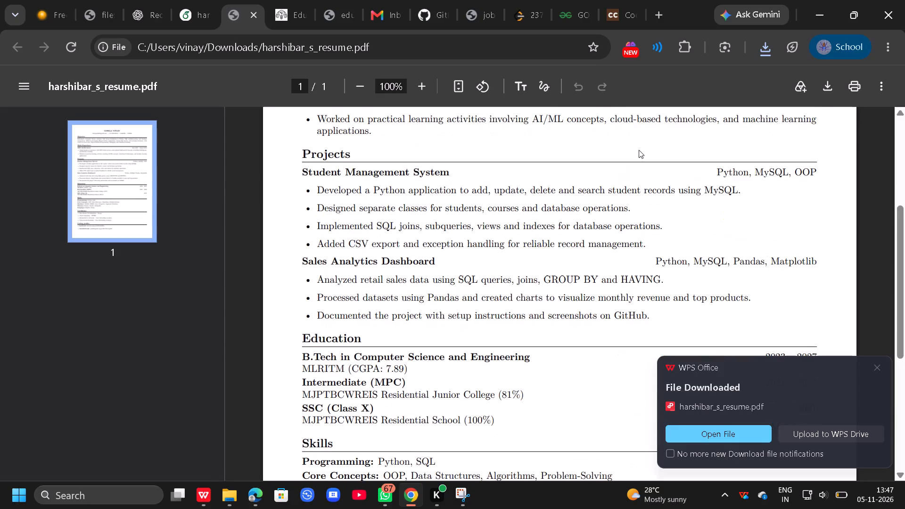
{"action": "scroll", "coordinate": [610, 301], "scroll_direction": "down", "scroll_amount": 6}
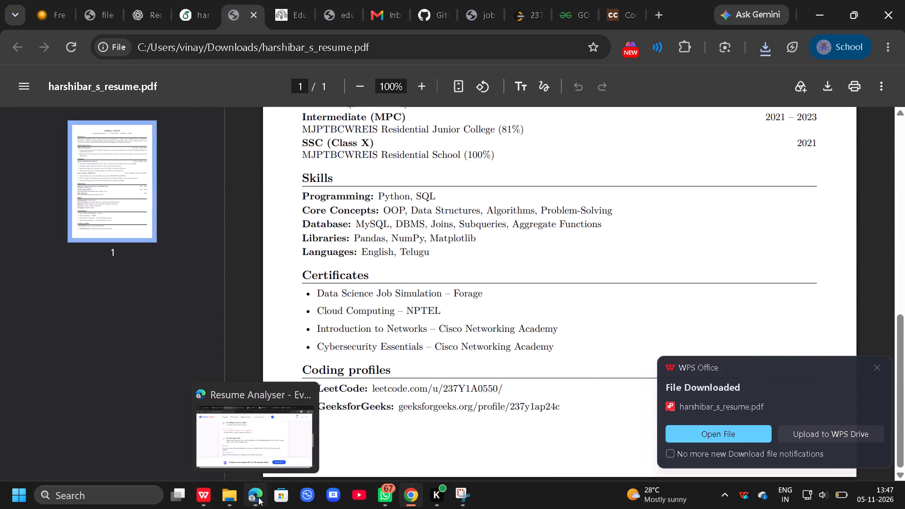
Return to the Overleaf project, rewrite the applicant's name in the LaTeX header in title case instead of all capitals, and recompile.
{"action": "left_click", "coordinate": [190, 1]}
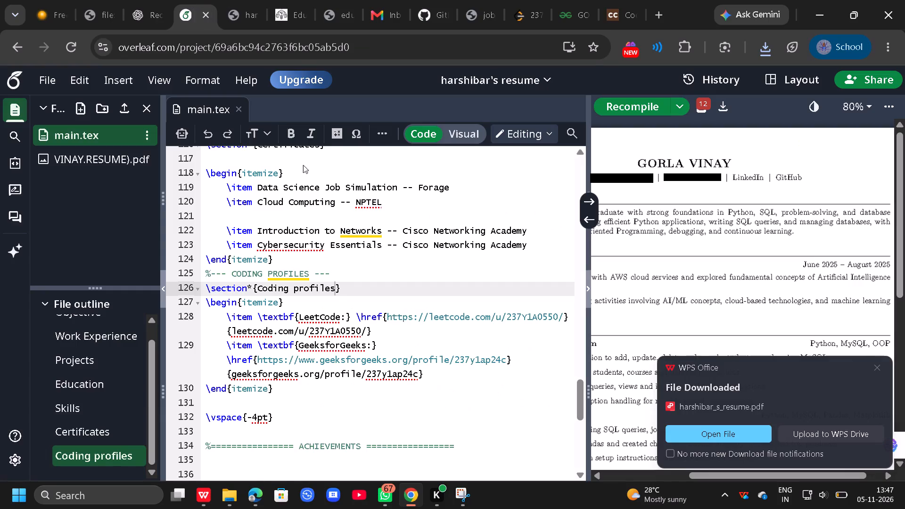
{"action": "scroll", "coordinate": [274, 198], "scroll_direction": "up", "scroll_amount": 13}
{"action": "scroll", "coordinate": [274, 198], "scroll_direction": "up", "scroll_amount": 8}
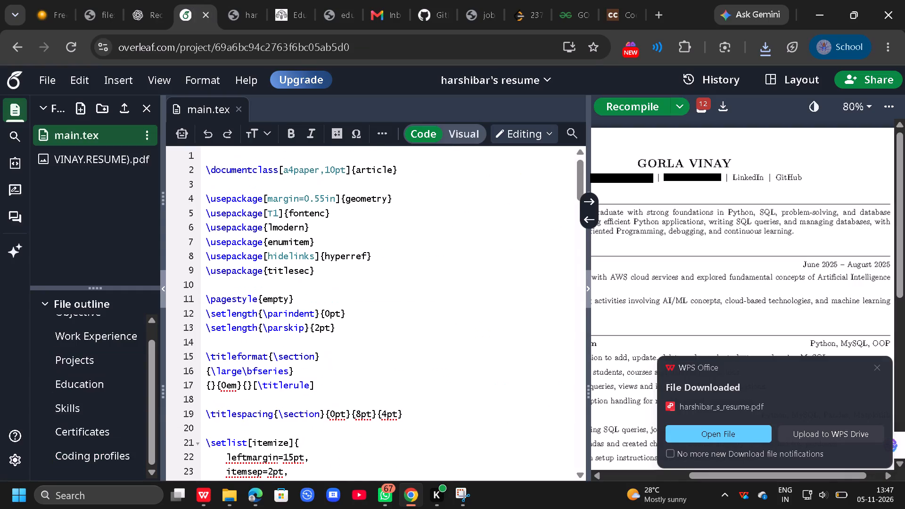
{"action": "scroll", "coordinate": [387, 228], "scroll_direction": "down", "scroll_amount": 3}
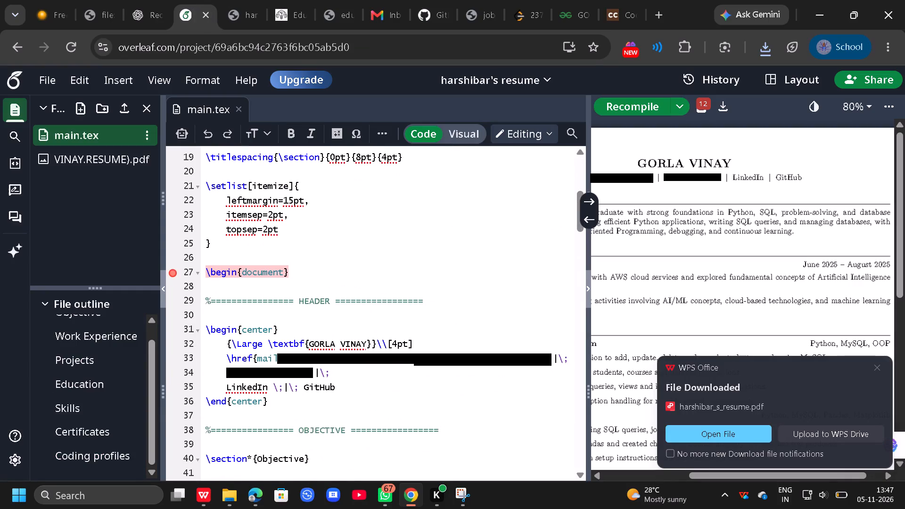
{"action": "left_click", "coordinate": [333, 344]}
{"action": "key", "text": "Right"}
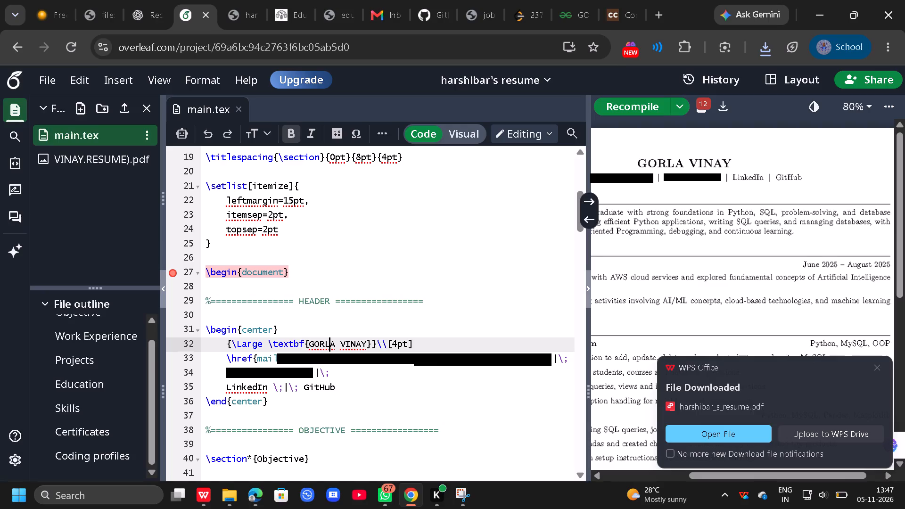
{"action": "key", "text": "BackSpace"}
{"action": "key", "text": "BackSpace"}
{"action": "key", "text": "BackSpace"}
{"action": "key", "text": "BackSpace"}
{"action": "type", "text": "ola"}
{"action": "key", "text": "BackSpace"}
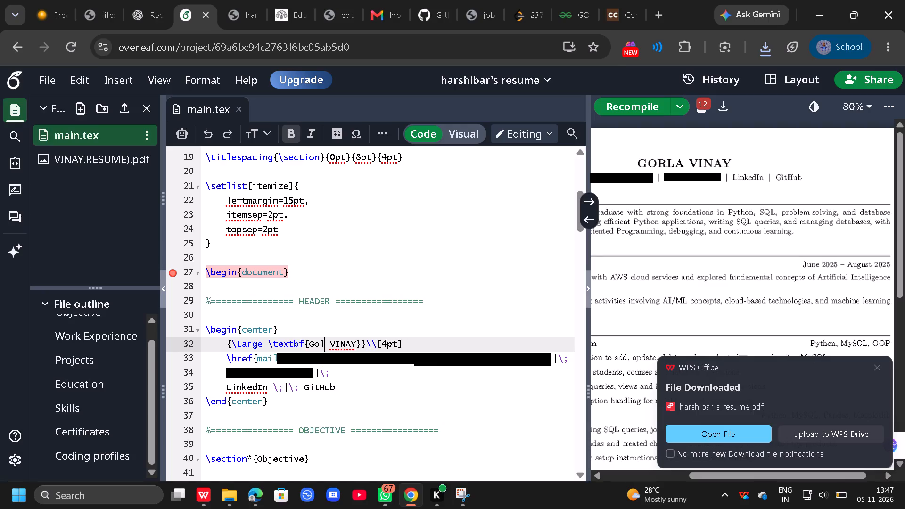
{"action": "key", "text": "BackSpace"}
{"action": "type", "text": "rla"}
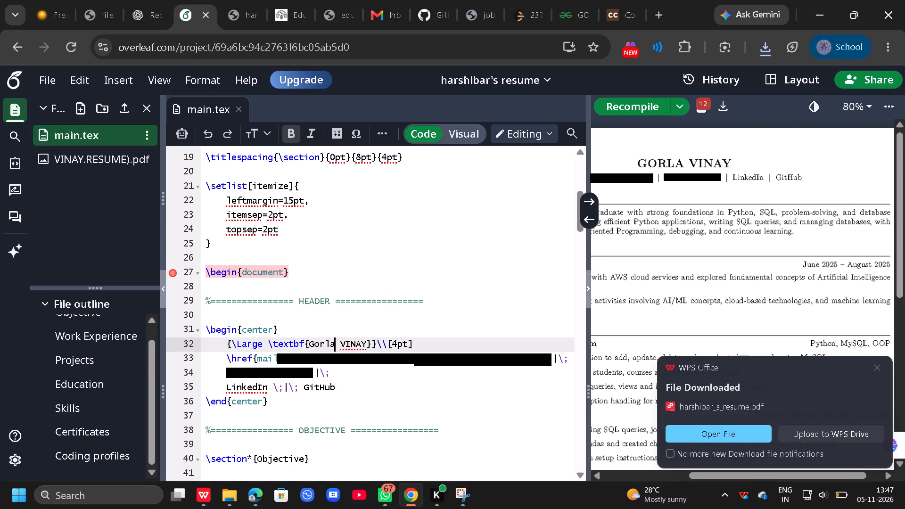
{"action": "key", "text": "Right"}
{"action": "key", "text": "Right"}
{"action": "key", "text": "Right"}
{"action": "key", "text": "Right"}
{"action": "key", "text": "Right"}
{"action": "key", "text": "Right"}
{"action": "key", "text": "BackSpace"}
{"action": "key", "text": "BackSpace"}
{"action": "key", "text": "BackSpace"}
{"action": "key", "text": "BackSpace"}
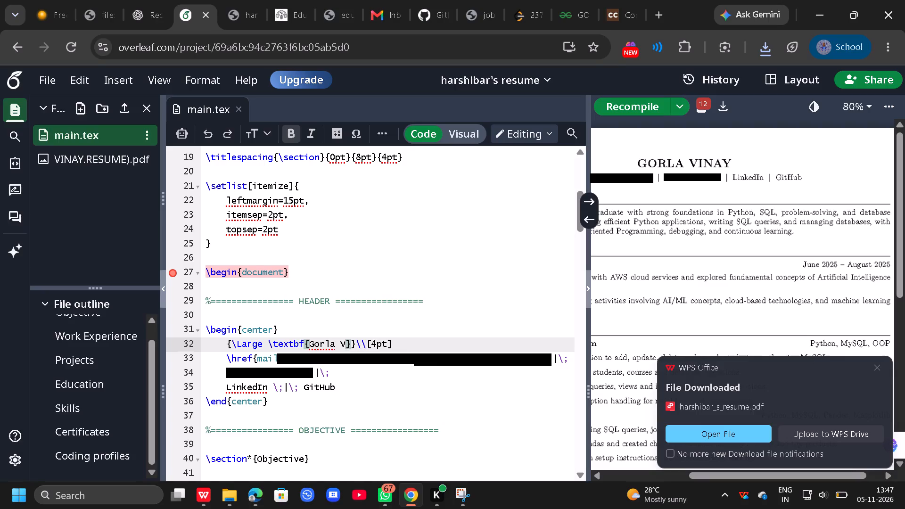
{"action": "type", "text": "inay"}
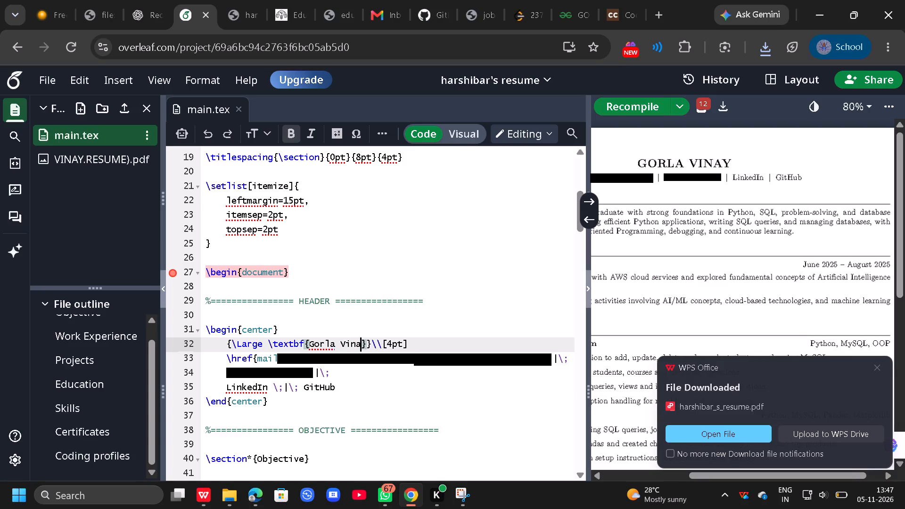
{"action": "left_click", "coordinate": [623, 101]}
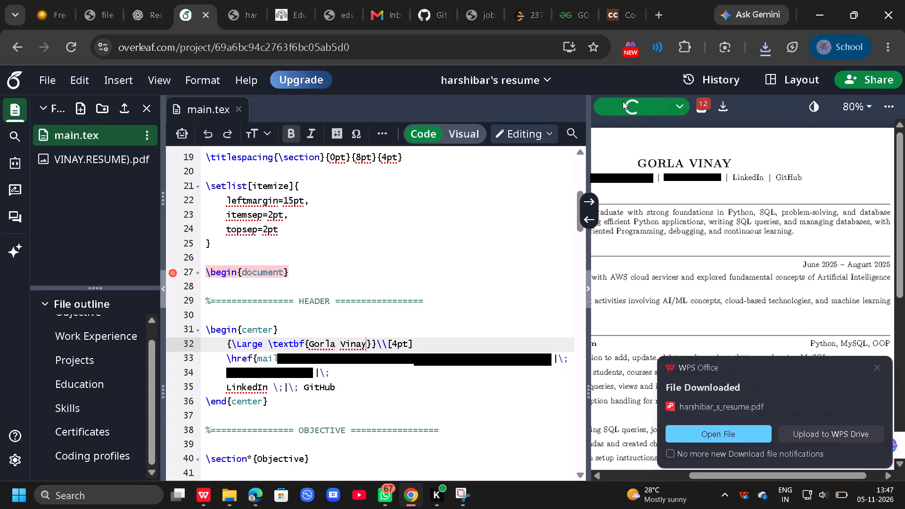
Undo the title-case rewrite of the applicant's name in the LaTeX header back to all capitals, and recompile the resume.
{"action": "left_click", "coordinate": [876, 365]}
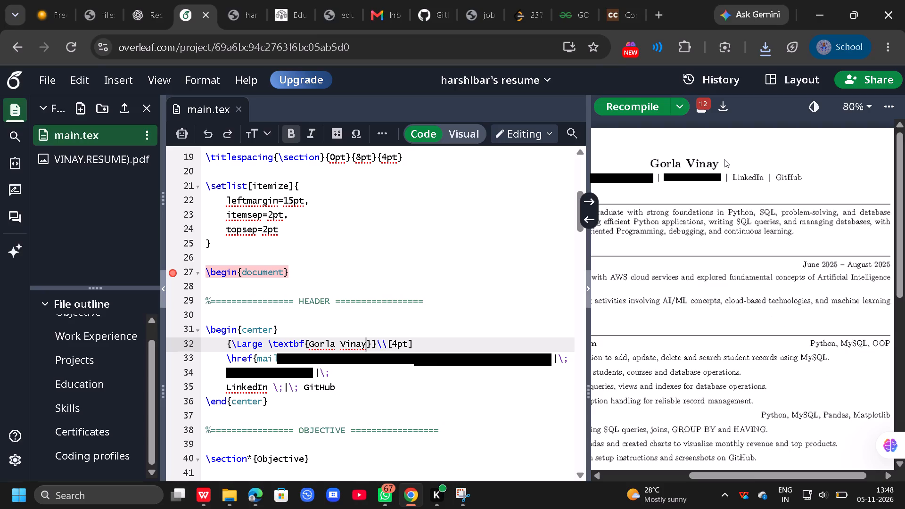
{"action": "key", "text": "ctrl+z"}
{"action": "key", "text": "ctrl+z"}
{"action": "key", "text": "ctrl+z"}
{"action": "key", "text": "ctrl+z"}
{"action": "key", "text": "ctrl+z"}
{"action": "key", "text": "ctrl+z"}
{"action": "key", "text": "ctrl+z"}
{"action": "key", "text": "ctrl+z"}
{"action": "key", "text": "ctrl+z"}
{"action": "key", "text": "ctrl+z"}
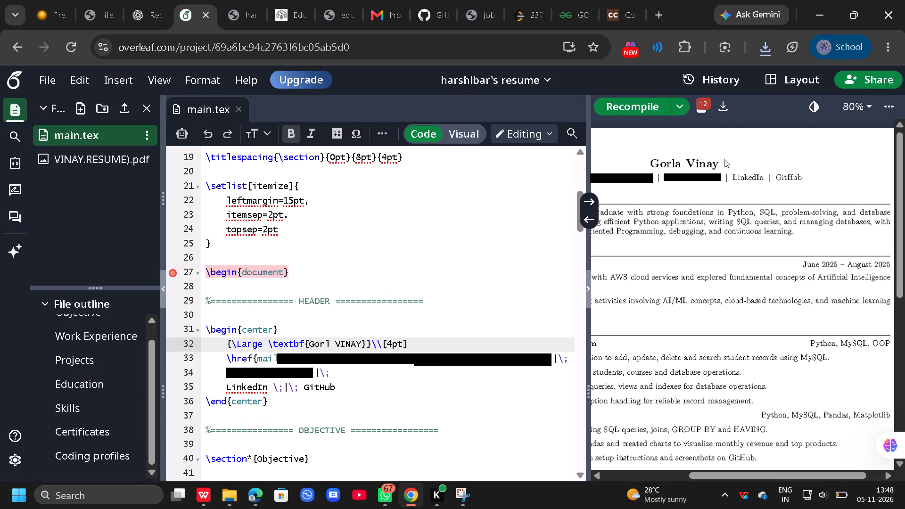
{"action": "key", "text": "ctrl+z"}
{"action": "key", "text": "ctrl+z"}
{"action": "key", "text": "ctrl+z"}
{"action": "key", "text": "ctrl+z"}
{"action": "key", "text": "ctrl+z"}
{"action": "key", "text": "ctrl+z"}
{"action": "key", "text": "ctrl+z"}
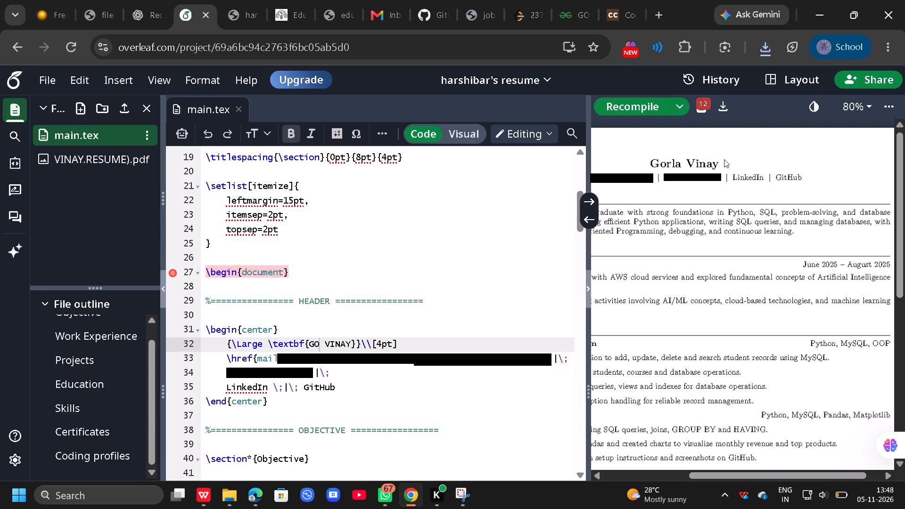
{"action": "left_click", "coordinate": [636, 108]}
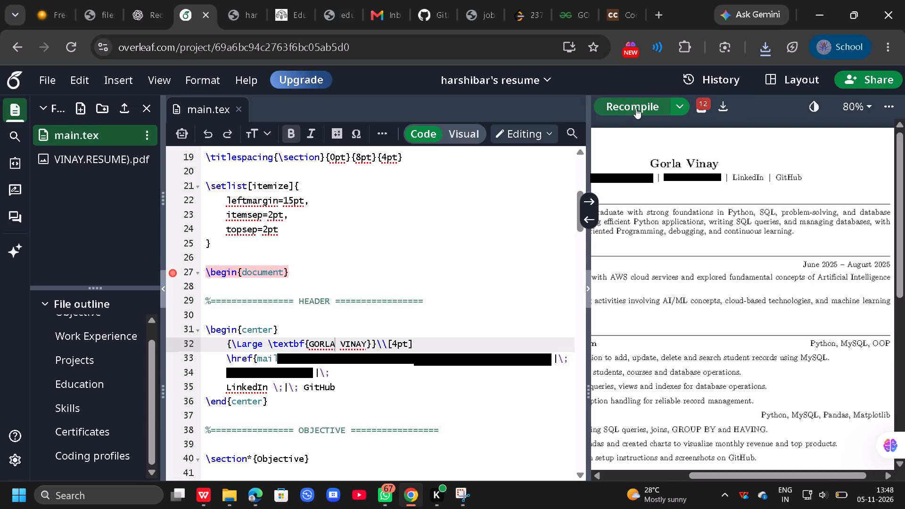